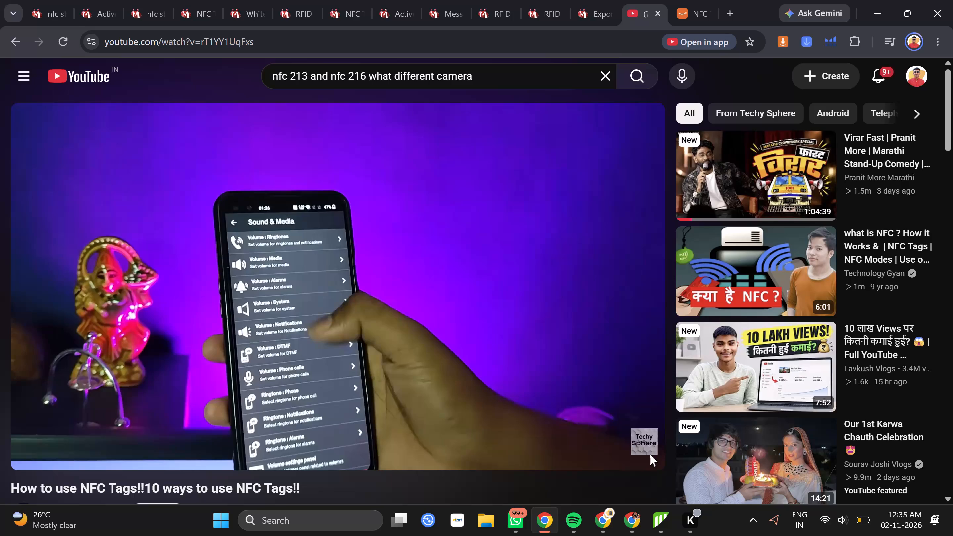
# Switch to the Chrome window with the Meesho Supplier Panel and open the pending orders list.
pyautogui.click(631, 520)
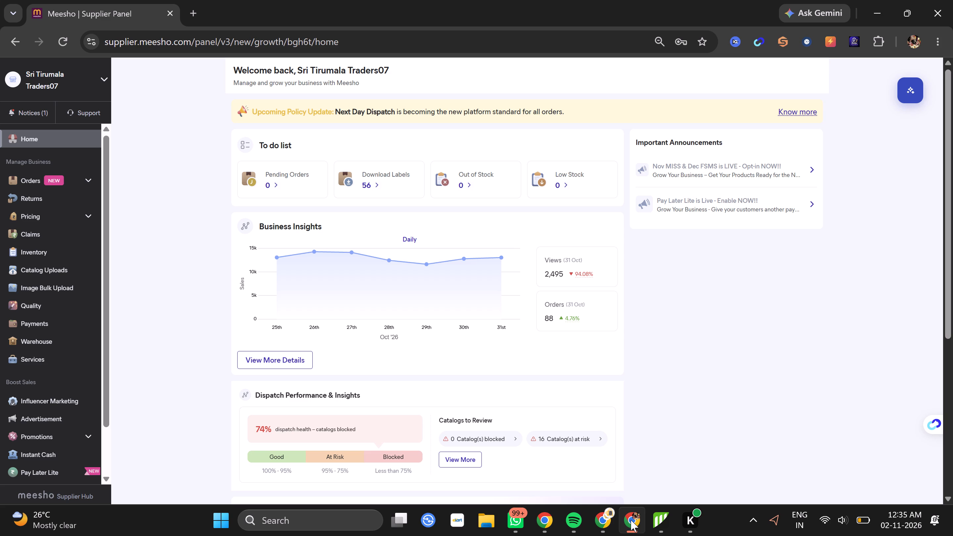
pyautogui.click(31, 177)
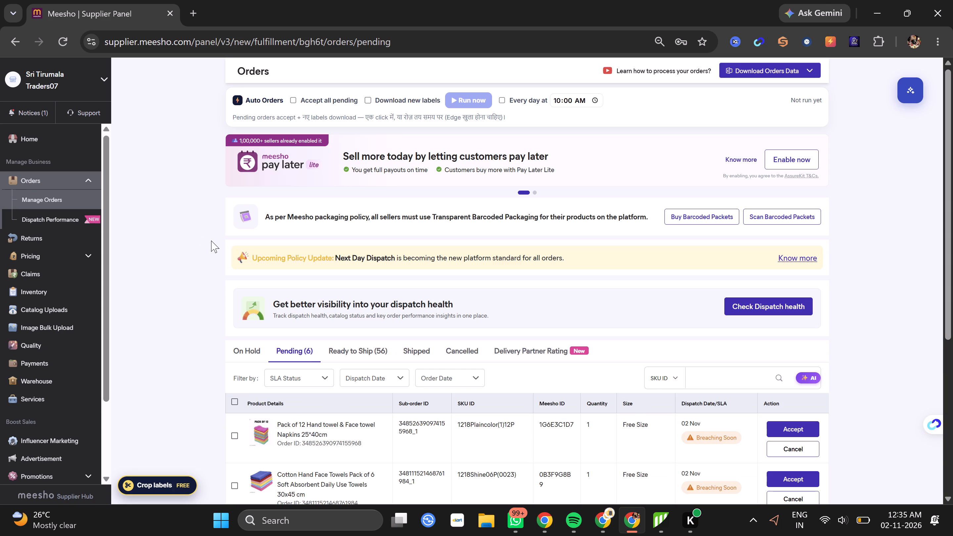
# Select all six pending orders and accept them together so they move to Ready to Ship.
pyautogui.scroll(-4, 211, 241)
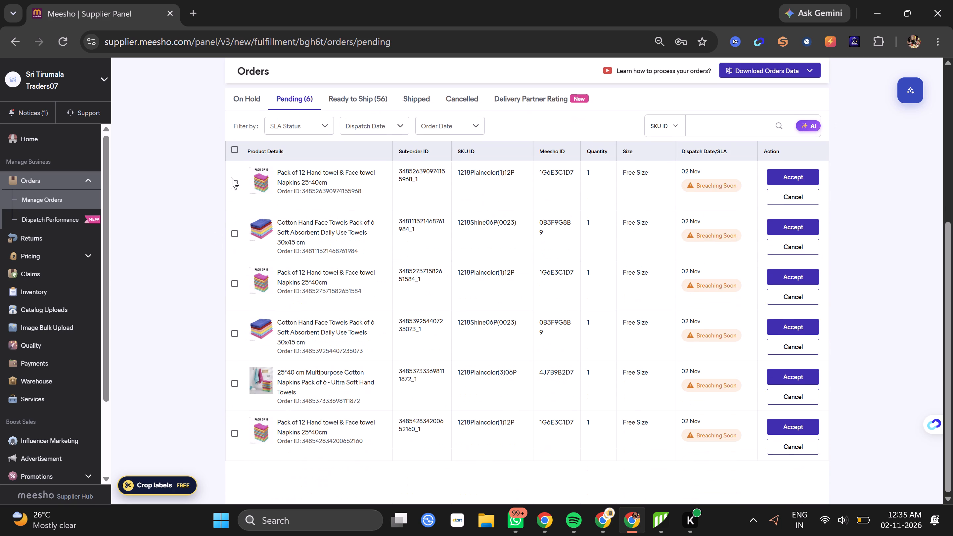
pyautogui.click(236, 147)
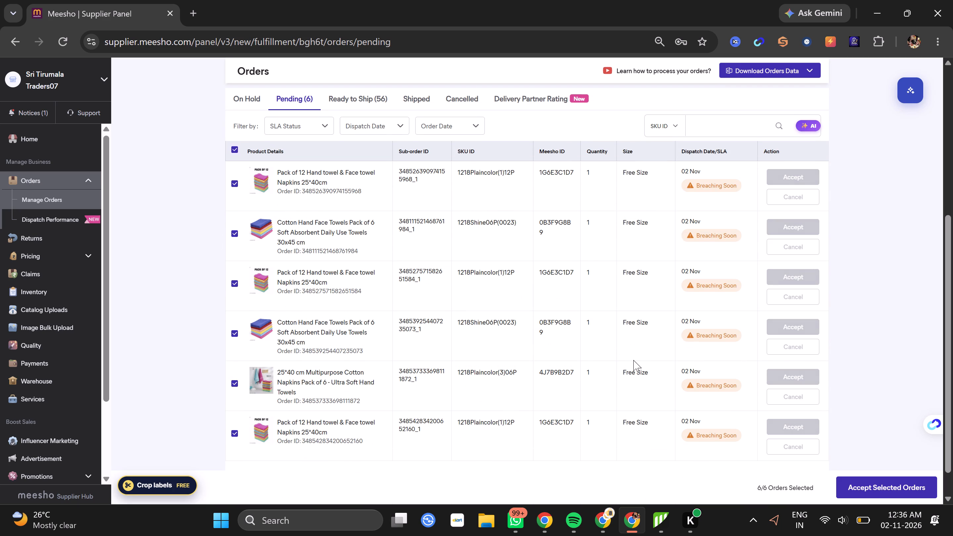
pyautogui.click(887, 485)
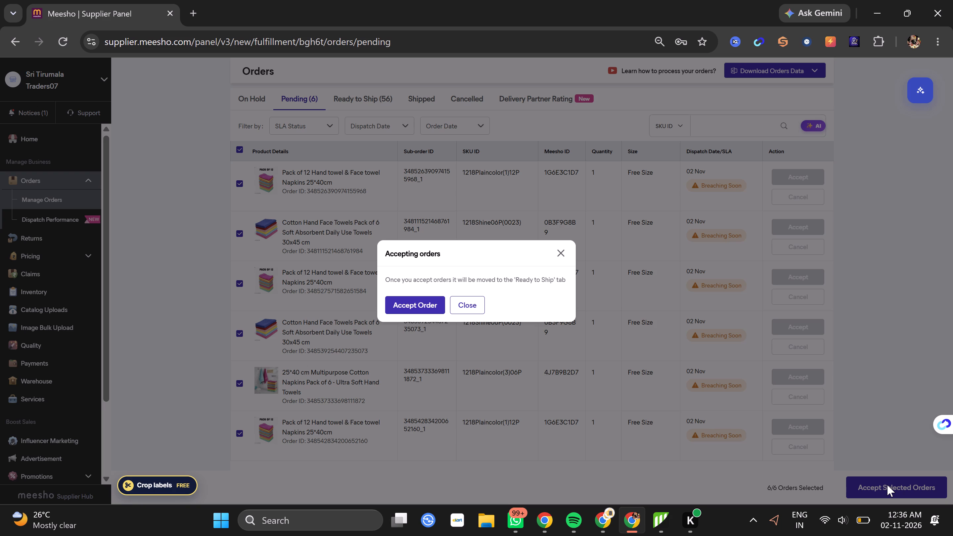
pyautogui.click(408, 309)
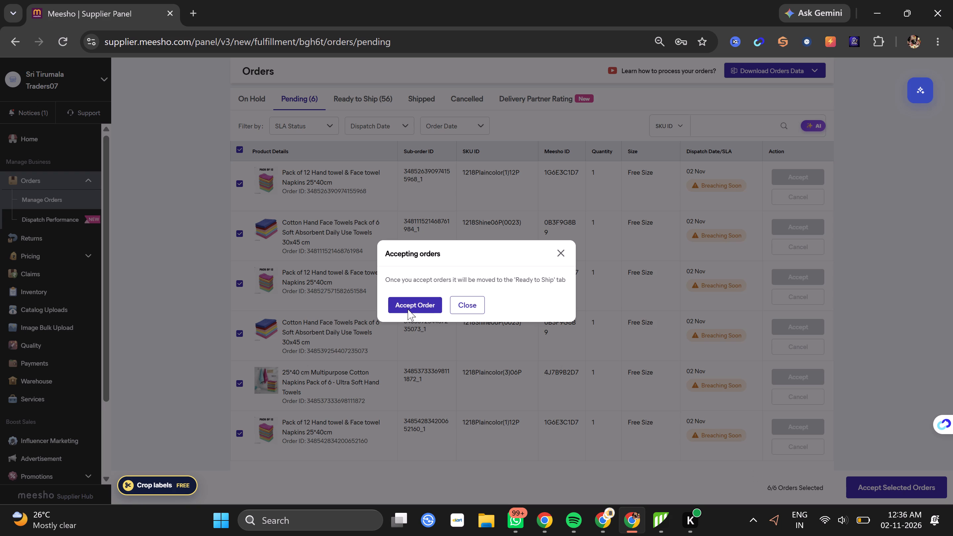
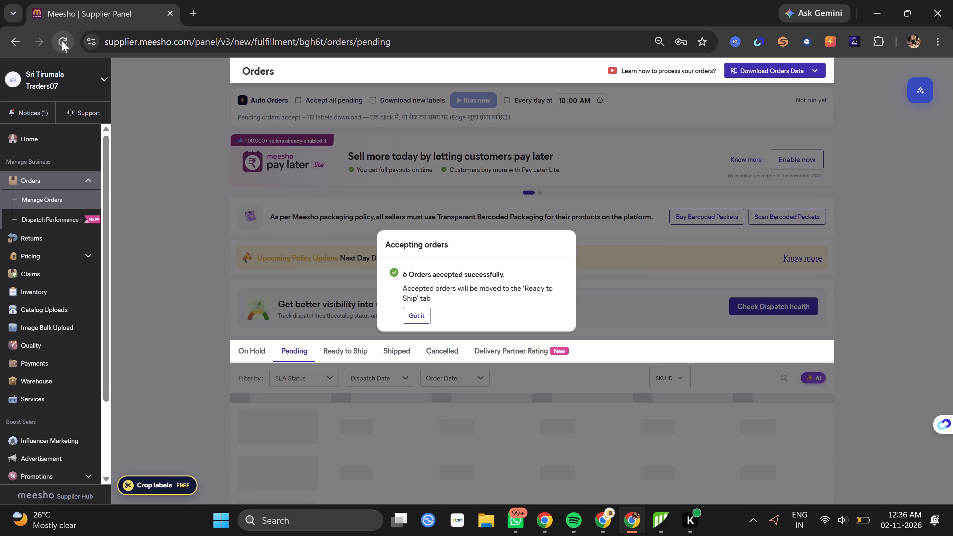
# Dismiss the acceptance notice and filter the Ready to Ship orders to those with Label downloaded set to No.
pyautogui.click(420, 318)
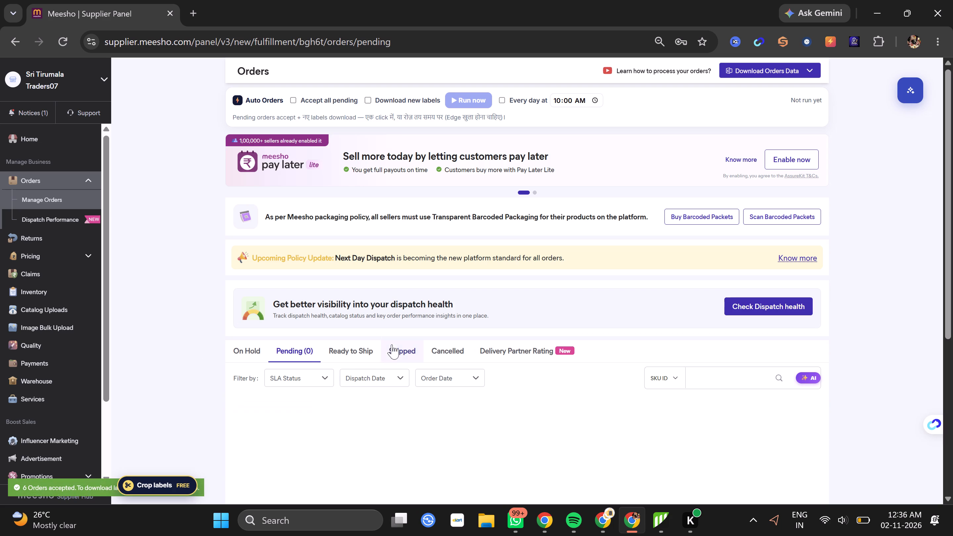
pyautogui.click(357, 356)
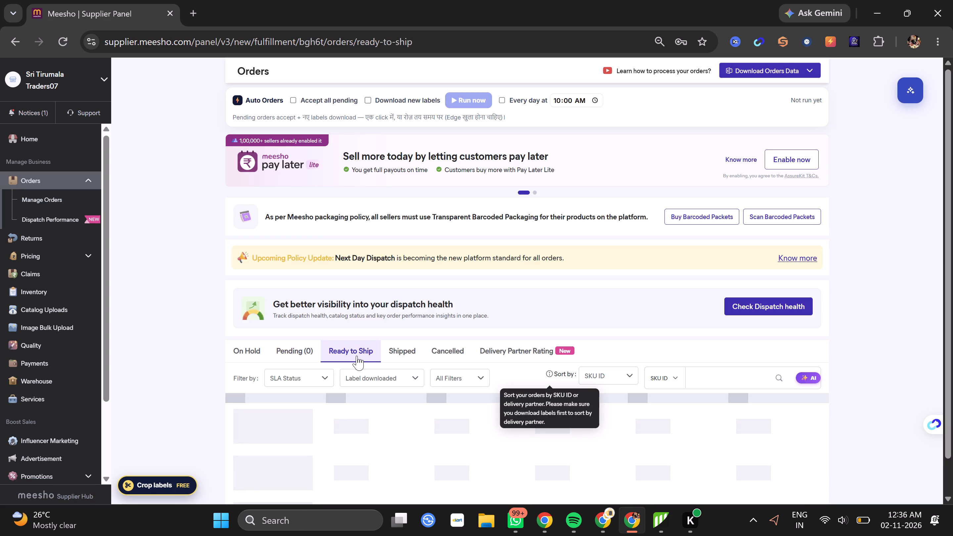
pyautogui.scroll(-4, 357, 356)
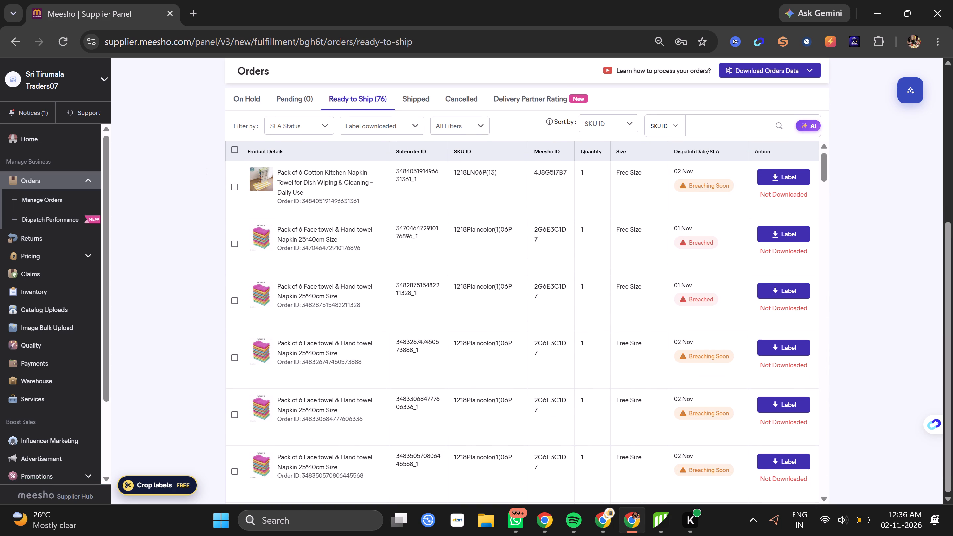
pyautogui.click(233, 149)
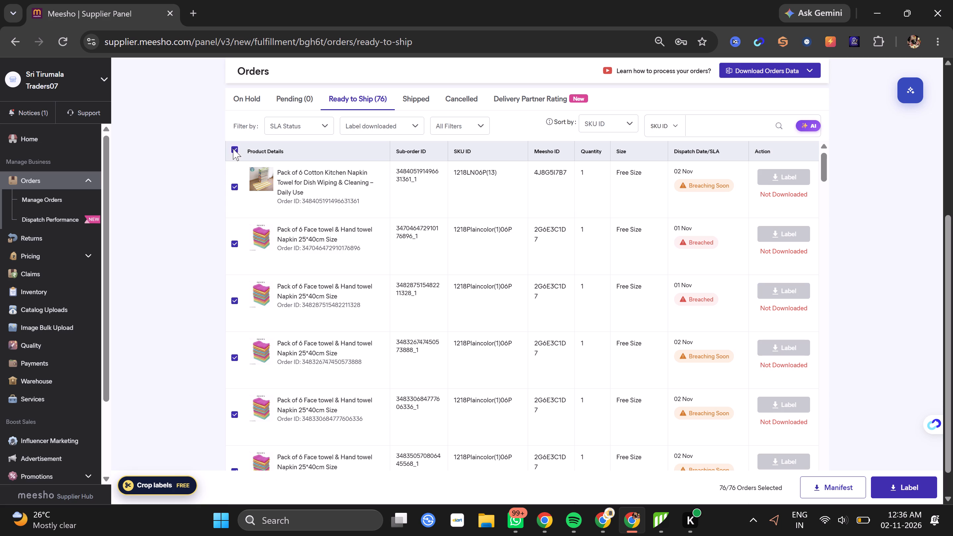
pyautogui.click(404, 124)
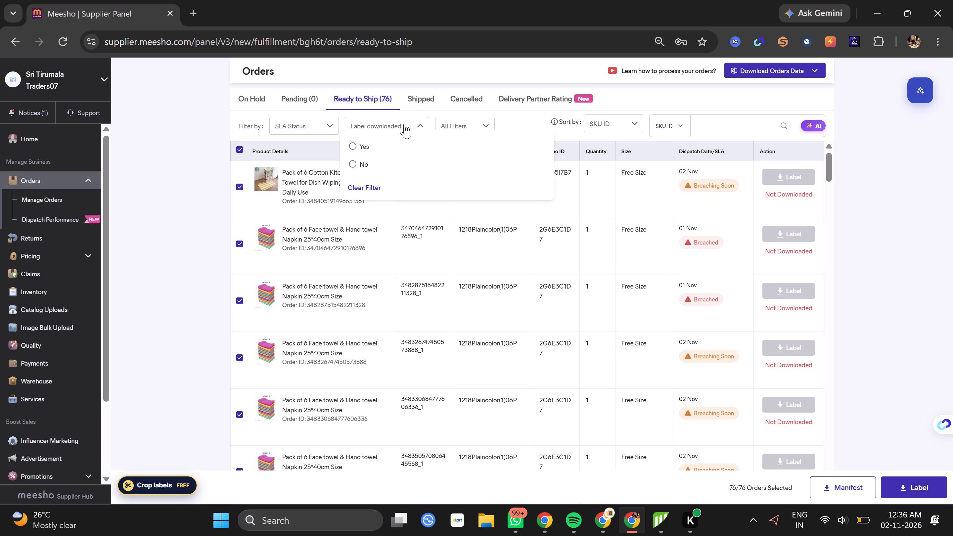
pyautogui.click(381, 161)
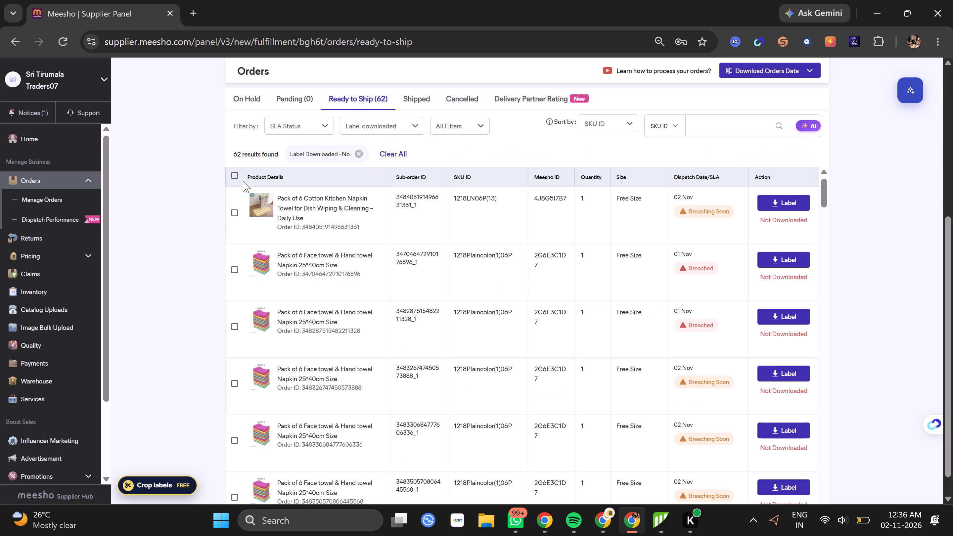
# Generate shipping labels for all the filtered orders, download the label PDF without the manifest, and close the opened PDF.
pyautogui.click(234, 175)
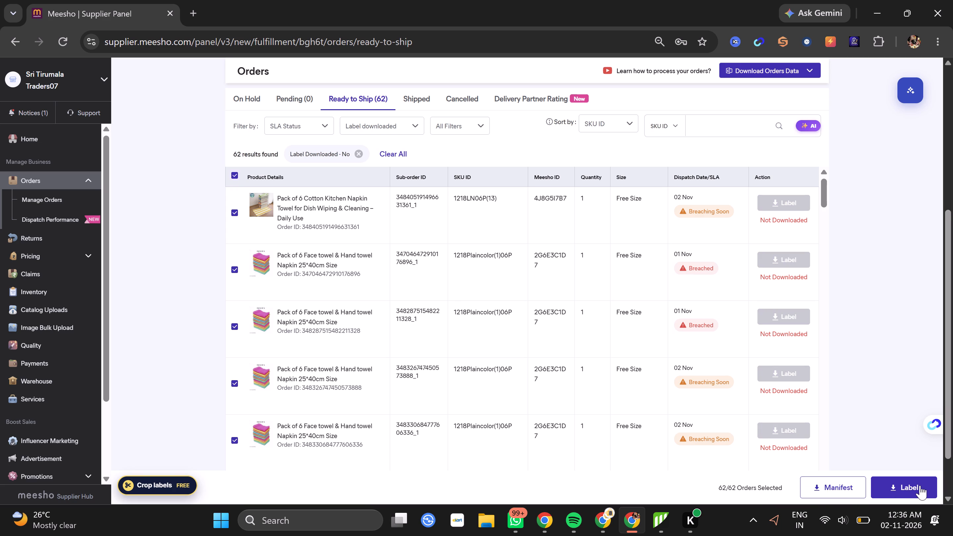
pyautogui.click(920, 485)
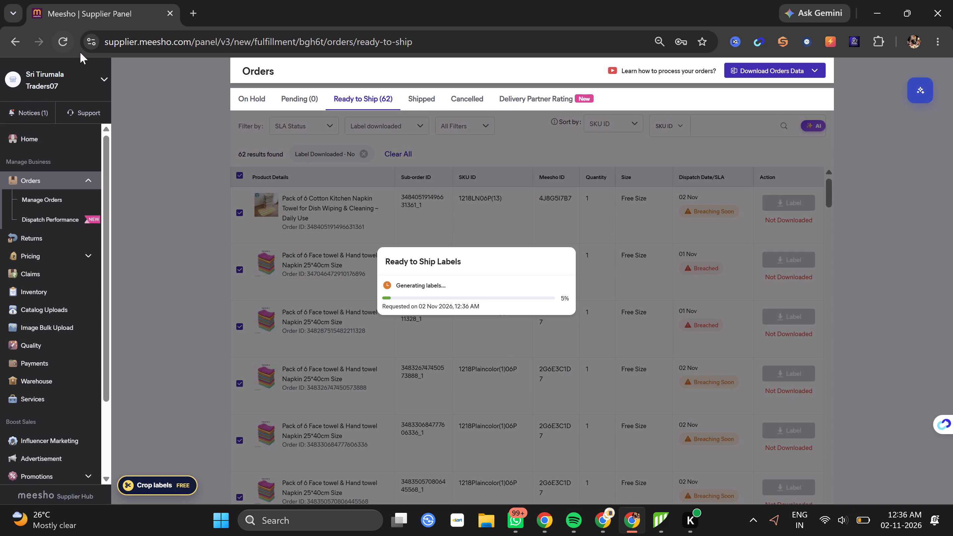
pyautogui.click(193, 9)
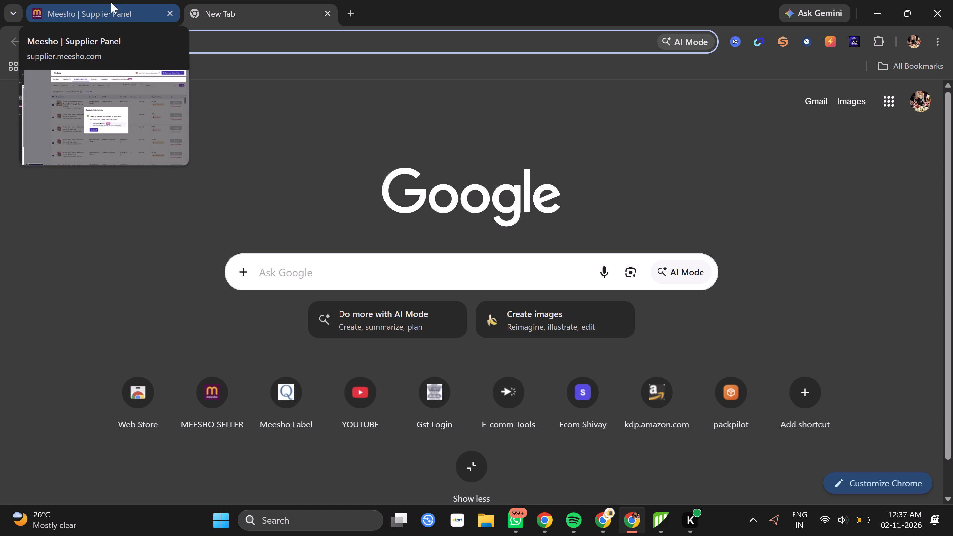
pyautogui.click(111, 2)
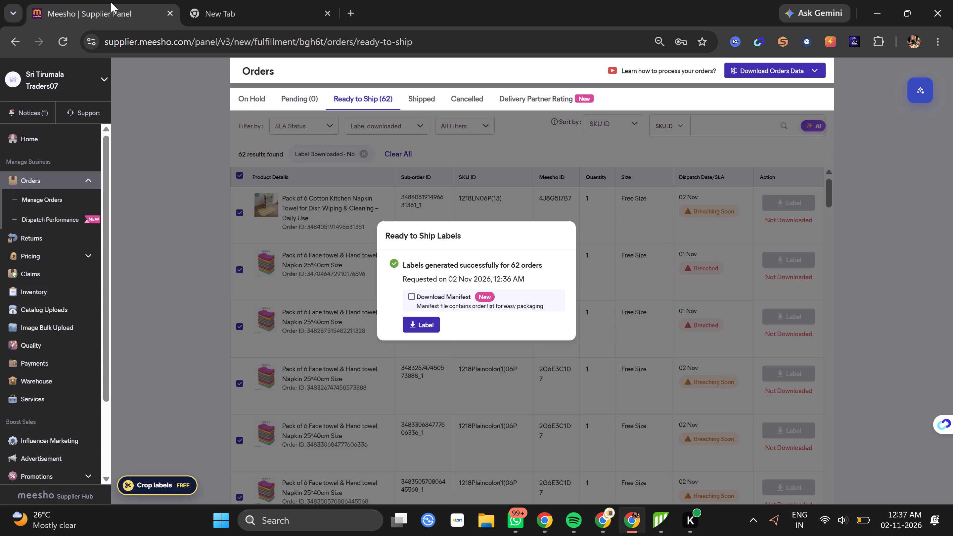
pyautogui.click(416, 320)
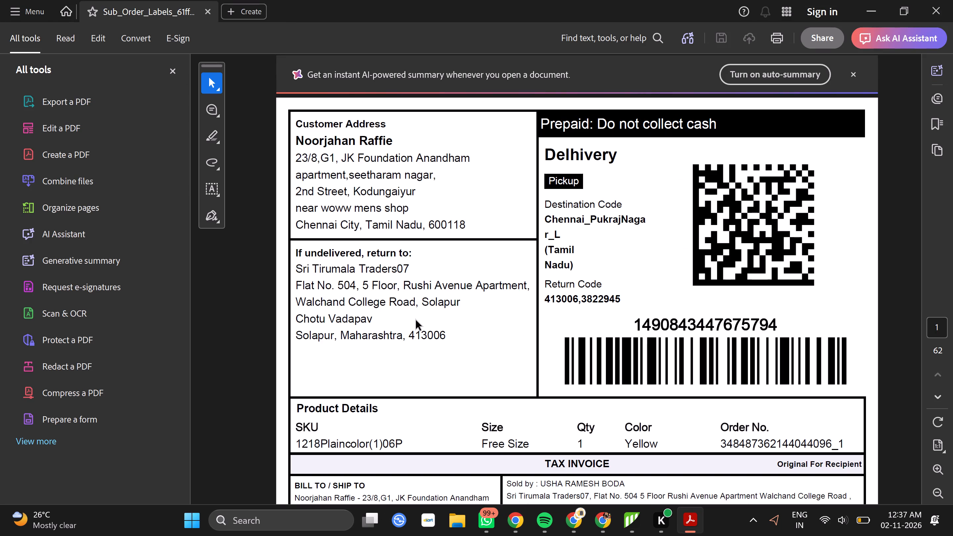
pyautogui.click(930, 12)
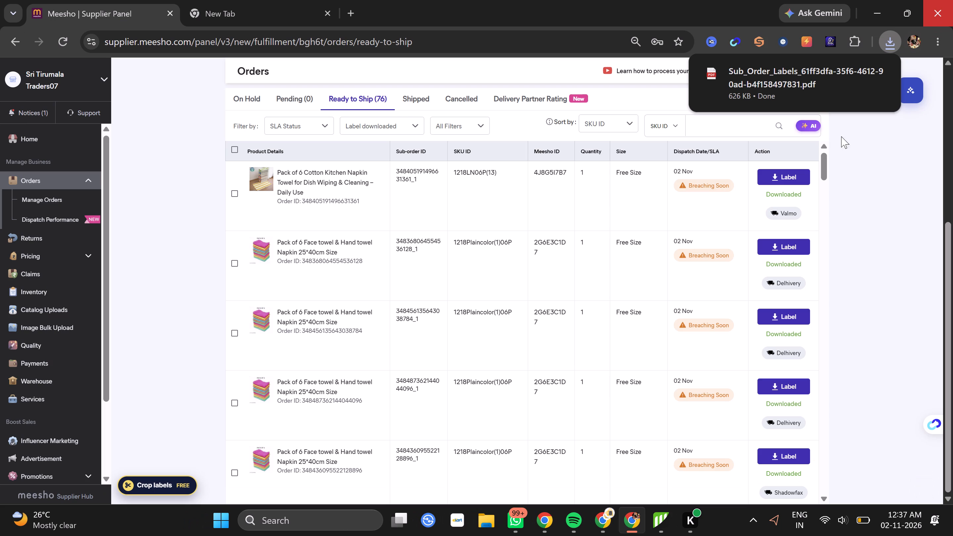
# Look through the full Ready to Ship list, checking each order's label status, dispatch date and delivery partner.
pyautogui.scroll(2, 689, 273)
pyautogui.scroll(-5, 689, 273)
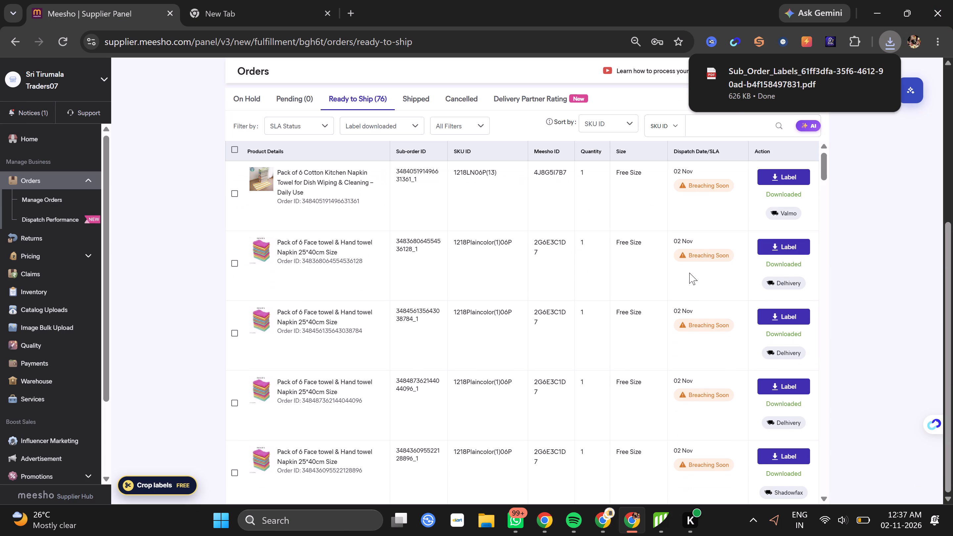
pyautogui.scroll(-12, 689, 273)
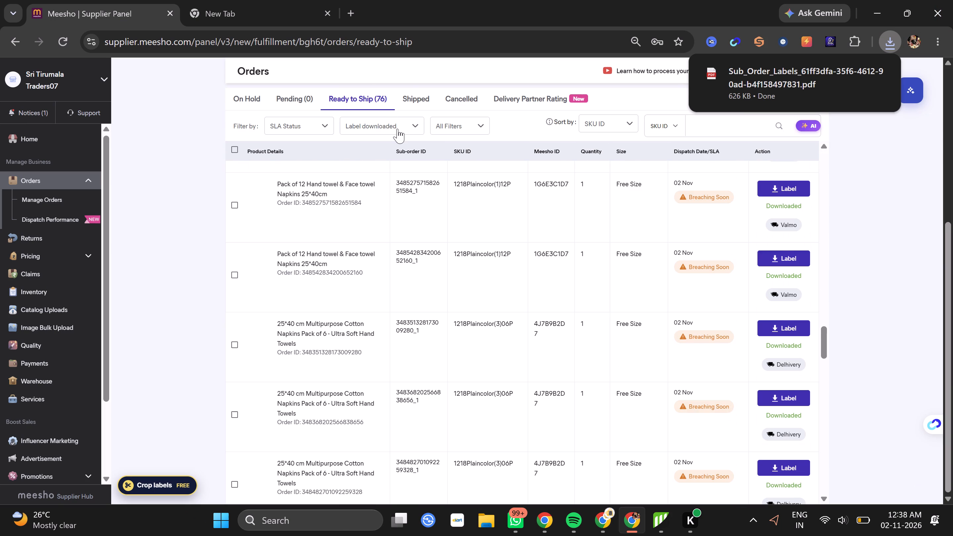
pyautogui.scroll(-5, 509, 255)
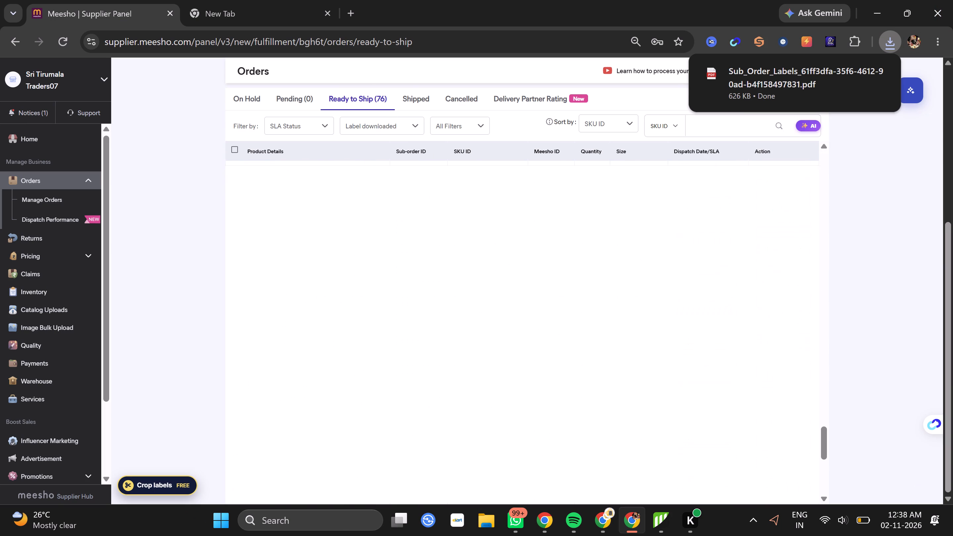
pyautogui.scroll(-7, 509, 255)
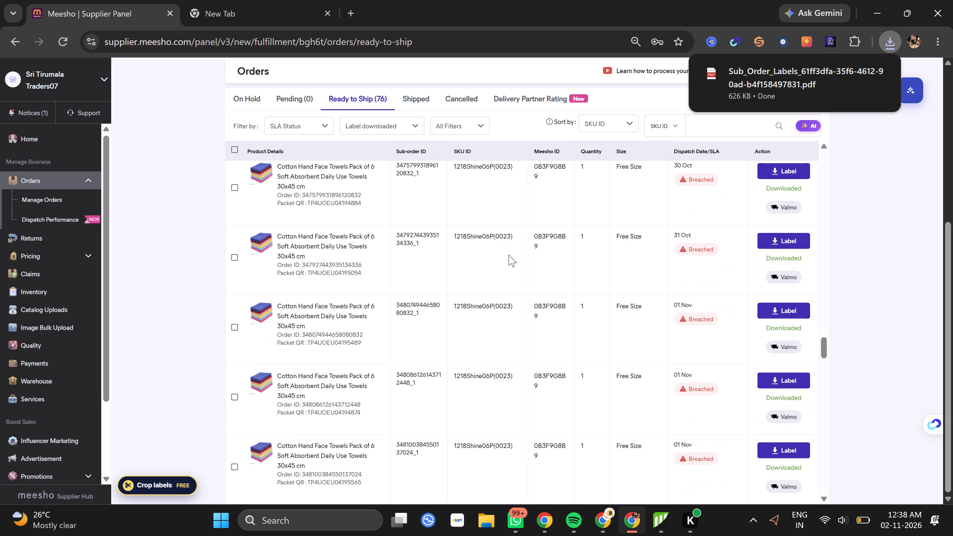
pyautogui.scroll(-12, 509, 255)
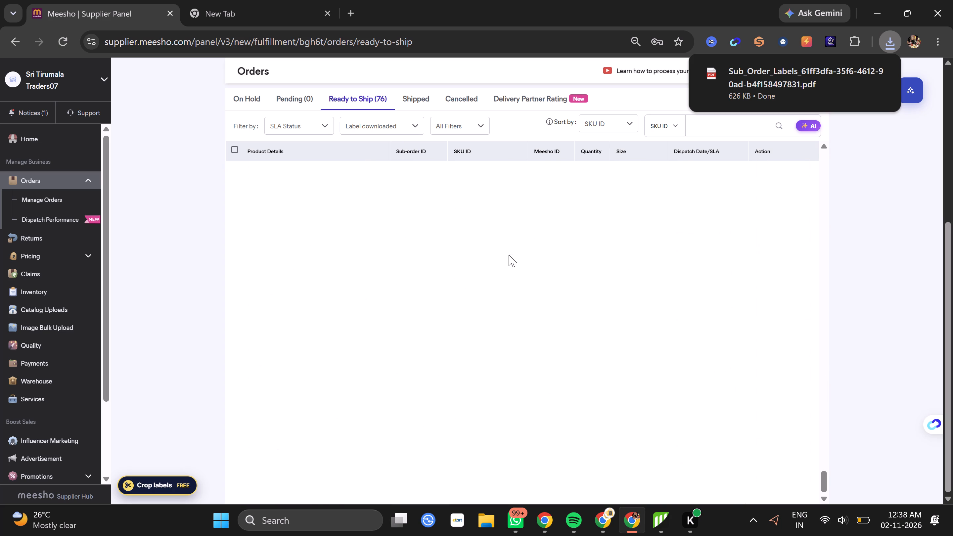
pyautogui.scroll(-4, 509, 255)
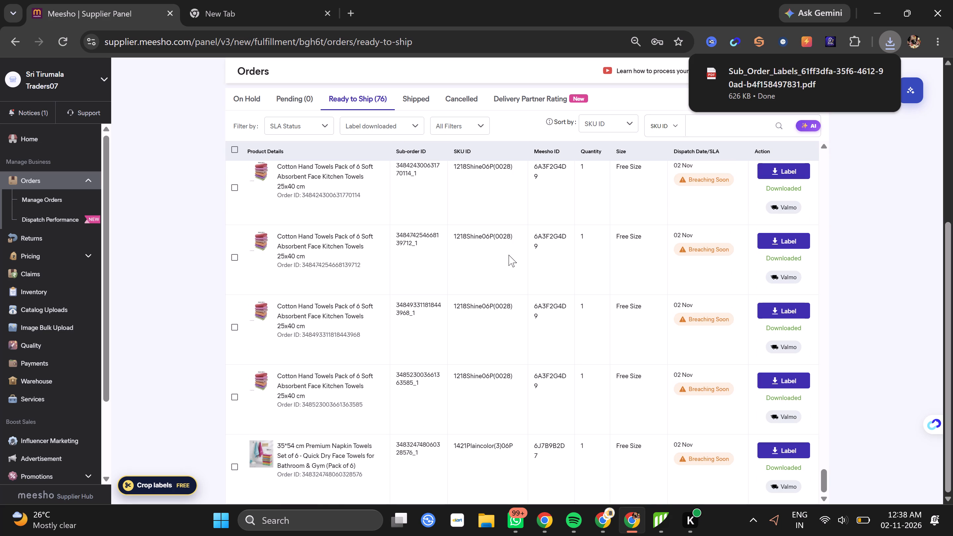
pyautogui.scroll(-5, 509, 255)
pyautogui.scroll(4, 509, 255)
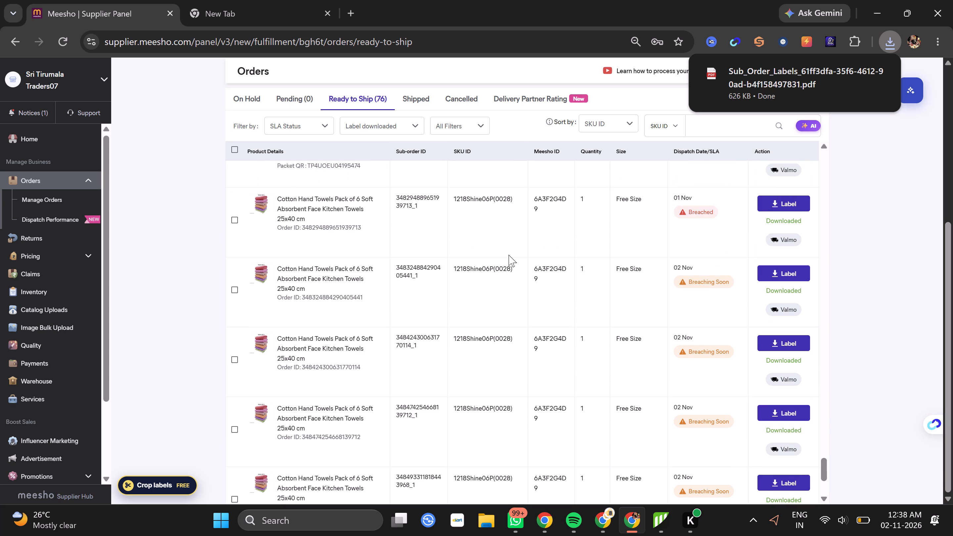
pyautogui.scroll(3, 509, 255)
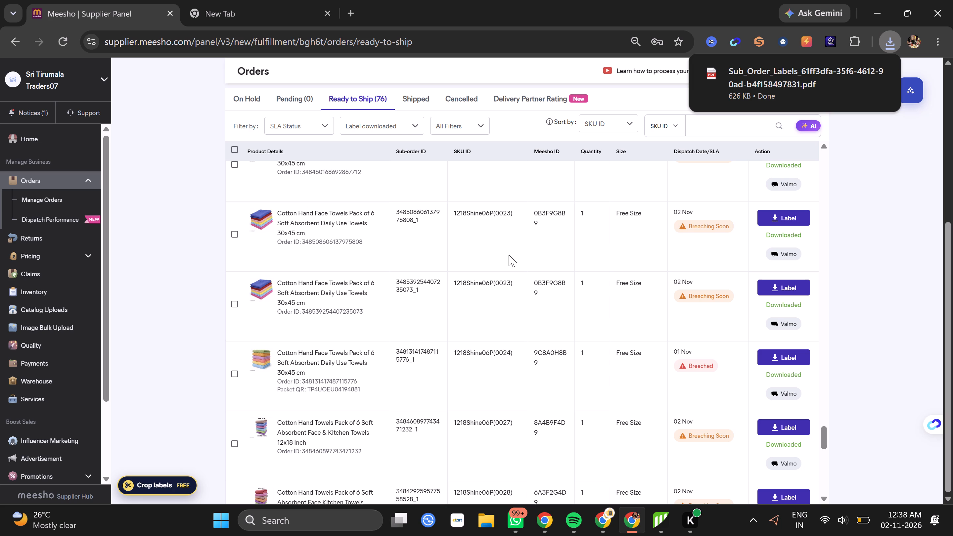
# Filter the Ready to Ship orders by the SLA status Breached.
pyautogui.click(418, 124)
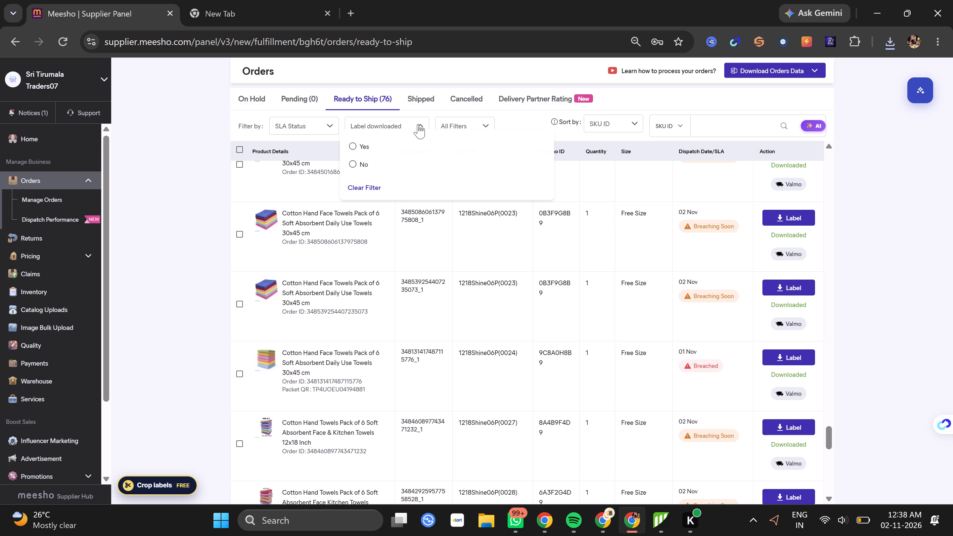
pyautogui.click(329, 128)
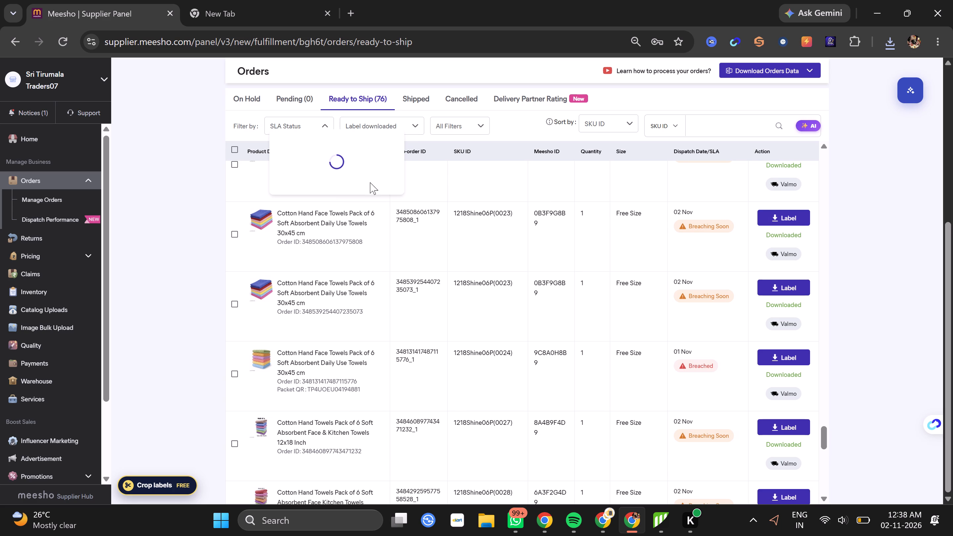
pyautogui.click(308, 147)
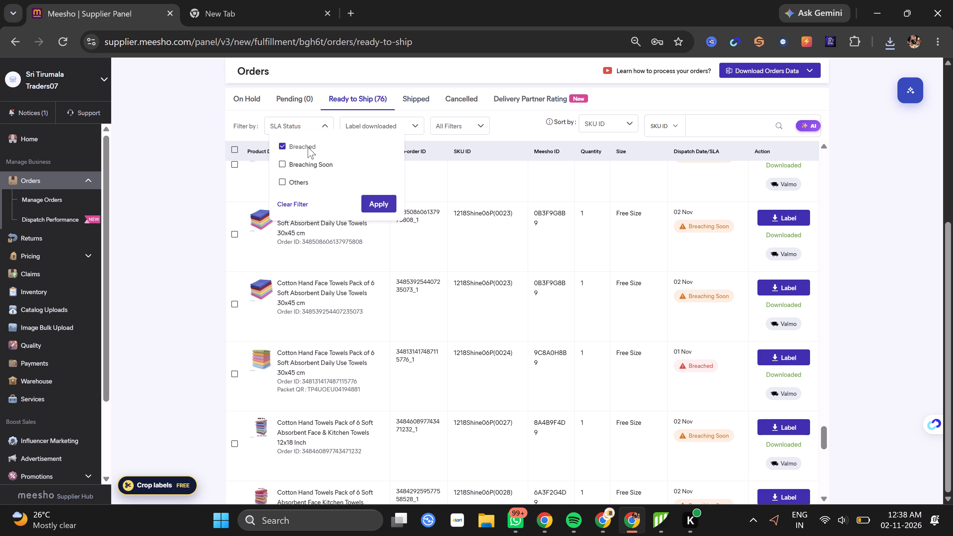
pyautogui.click(378, 204)
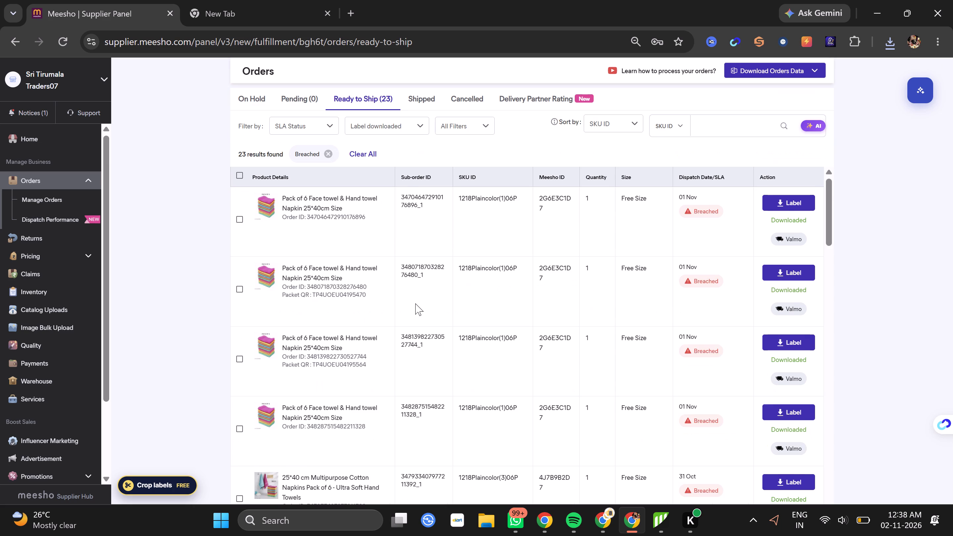
# Review the breached orders down to the end of the list, checking their SKUs, dispatch dates and delivery partners.
pyautogui.scroll(-10, 415, 303)
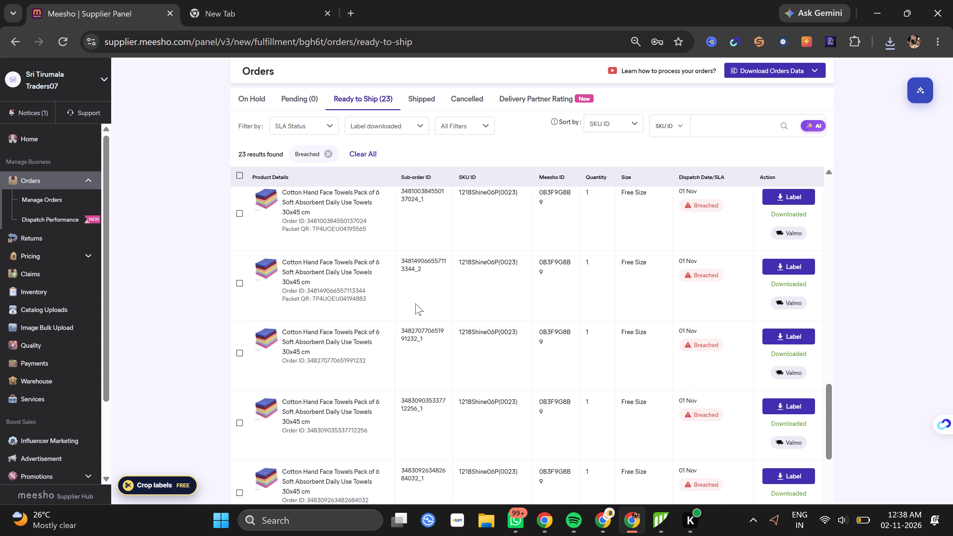
pyautogui.scroll(-8, 415, 303)
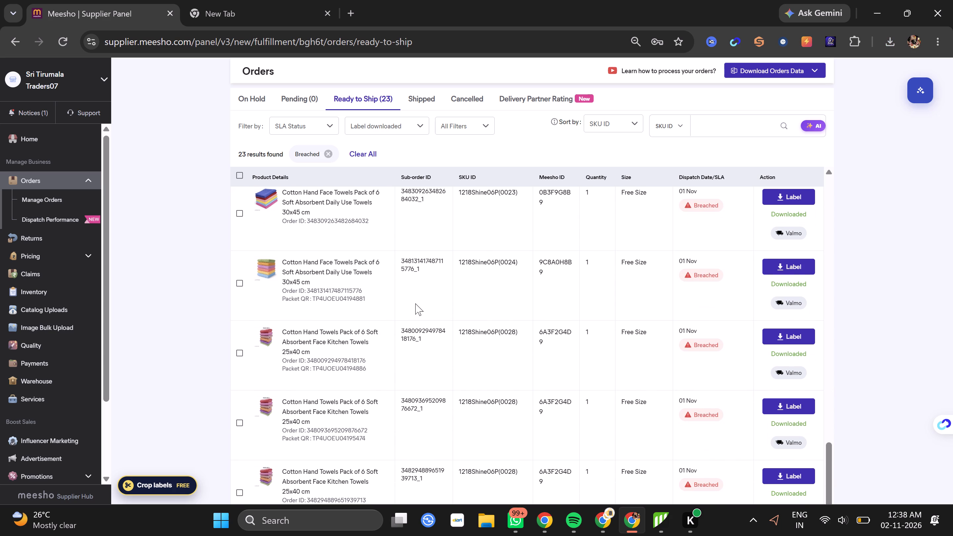
pyautogui.scroll(-15, 415, 303)
pyautogui.scroll(-5, 551, 416)
pyautogui.scroll(5, 551, 416)
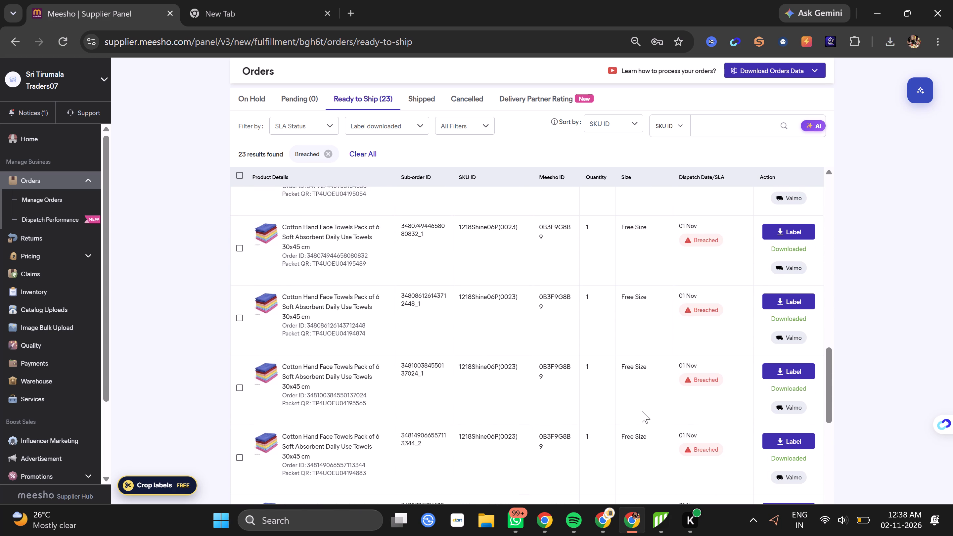
pyautogui.scroll(-14, 642, 411)
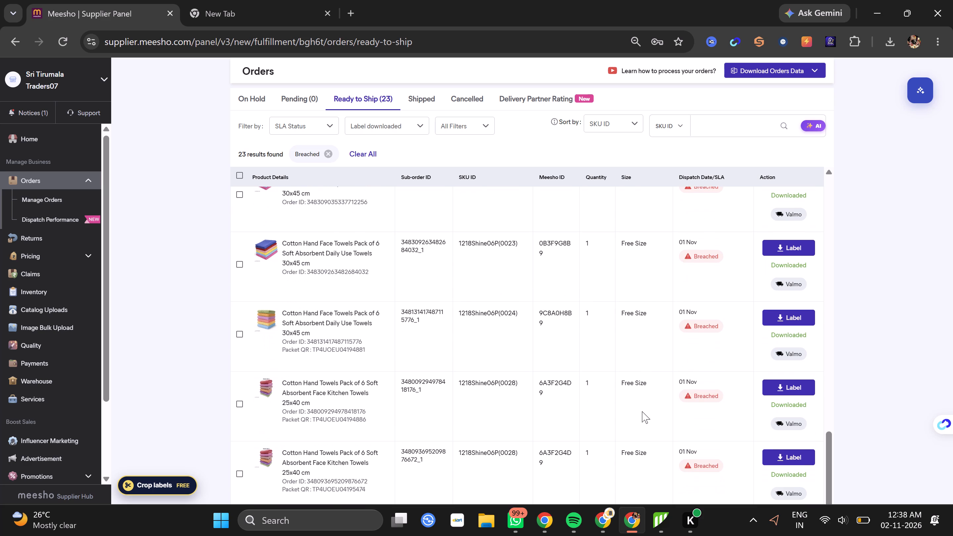
pyautogui.scroll(-4, 642, 411)
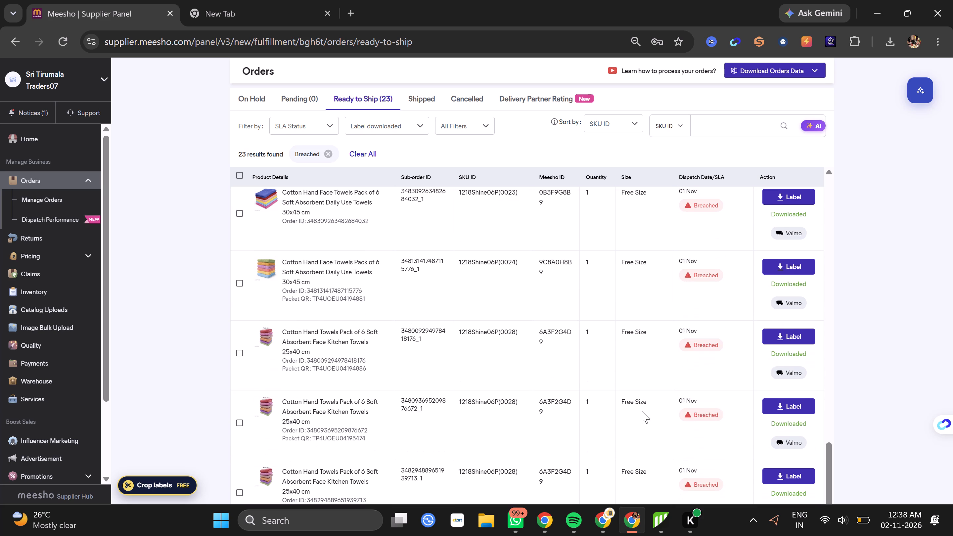
pyautogui.scroll(-4, 642, 411)
pyautogui.scroll(-6, 879, 382)
pyautogui.scroll(-1, 608, 316)
pyautogui.scroll(-4, 586, 384)
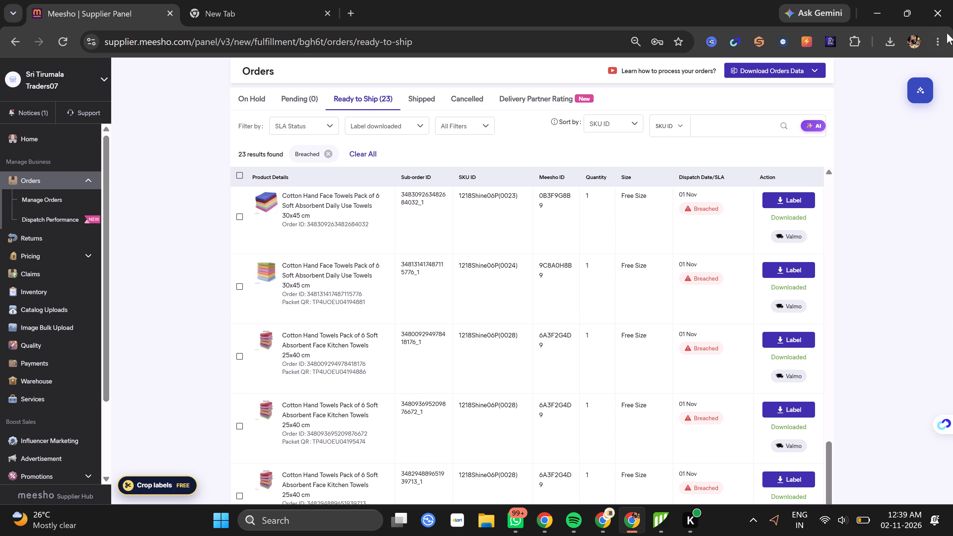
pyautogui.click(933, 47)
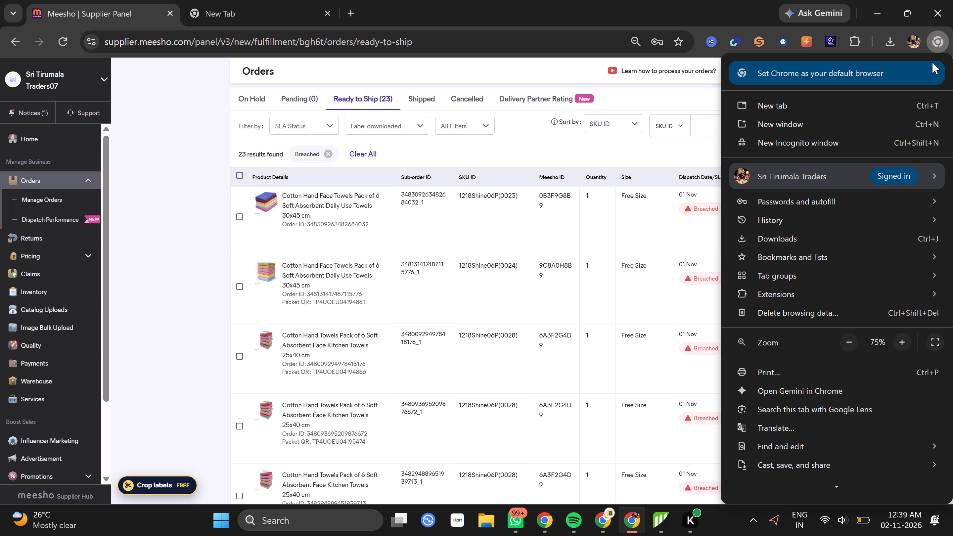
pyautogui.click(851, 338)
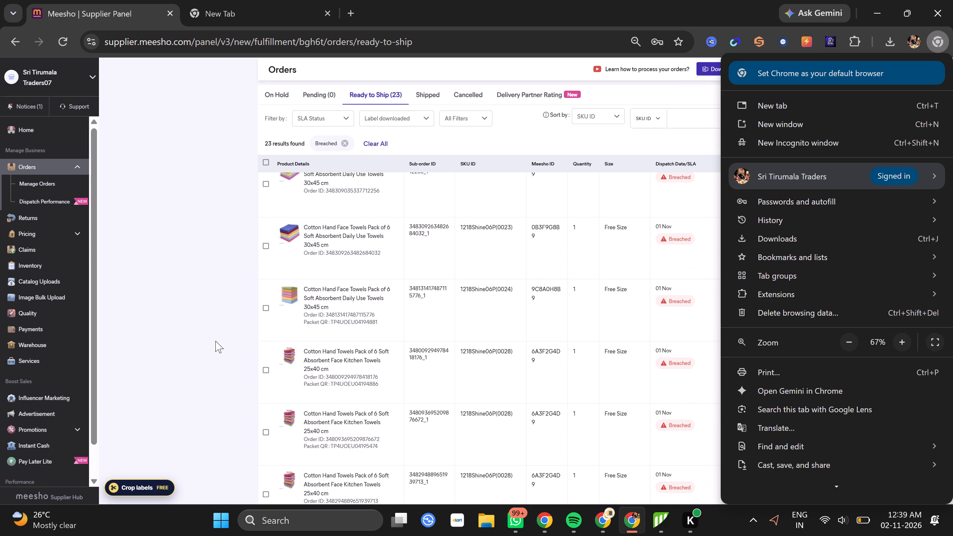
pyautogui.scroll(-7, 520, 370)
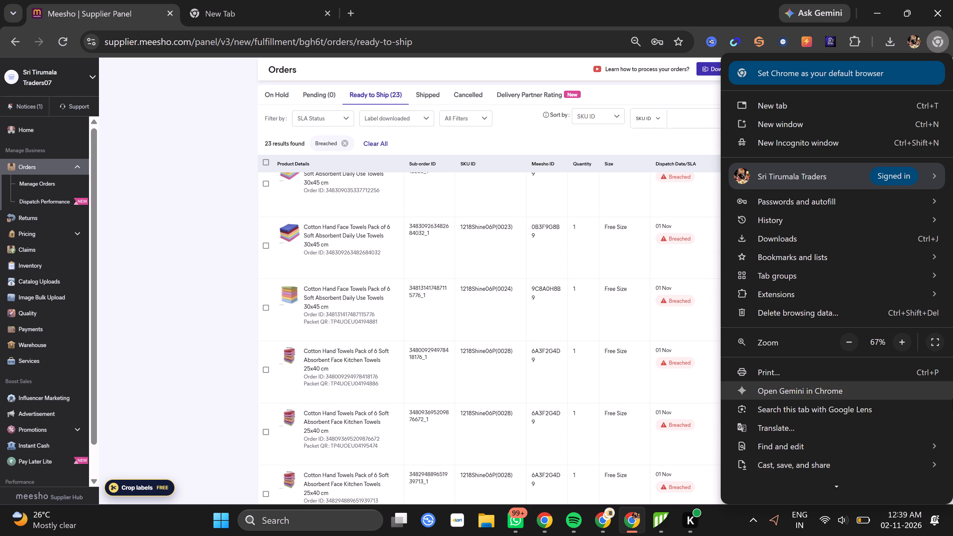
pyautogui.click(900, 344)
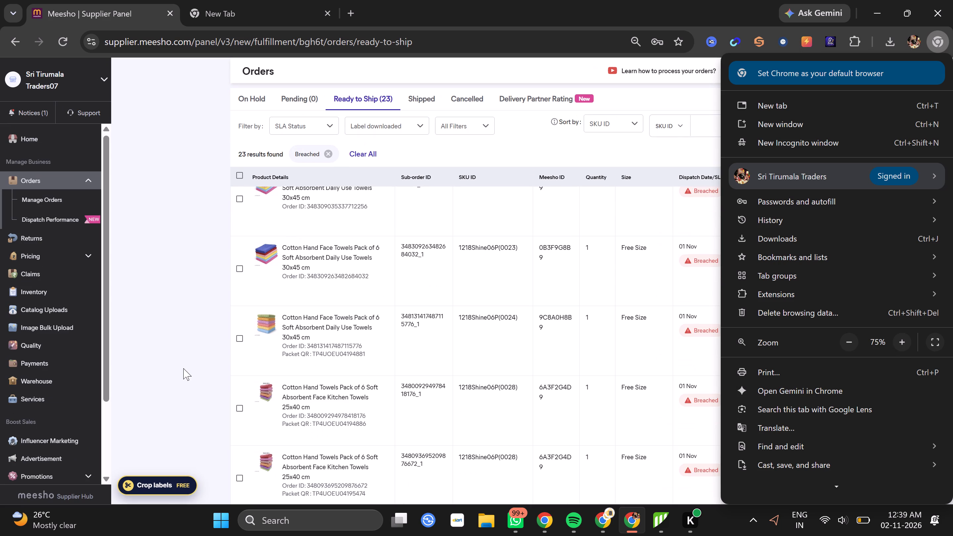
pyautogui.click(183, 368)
# Review the breached orders from the end of the list back to the first, checking their products, SKUs, dispatch dates and label status.
pyautogui.scroll(-5, 624, 418)
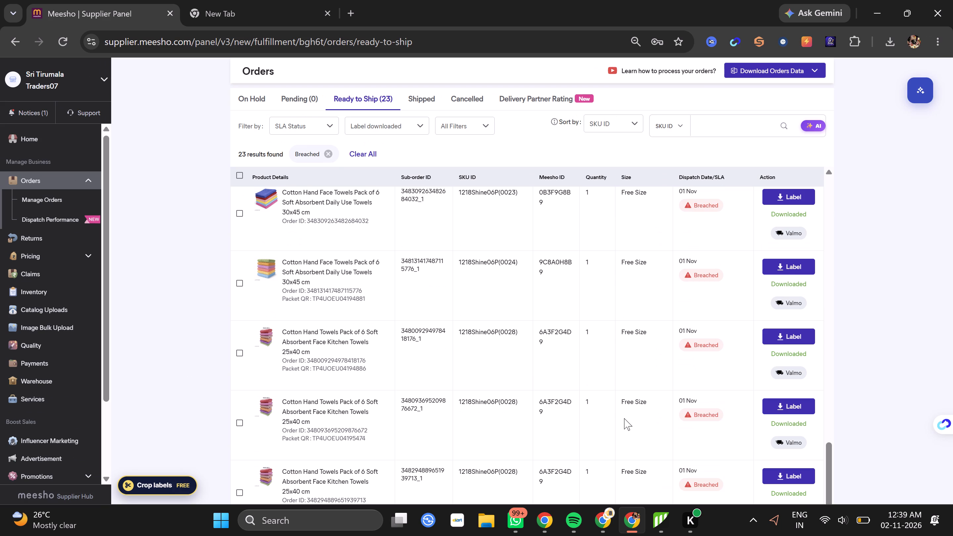
pyautogui.scroll(-4, 834, 430)
pyautogui.scroll(-1, 479, 357)
pyautogui.scroll(1, 479, 357)
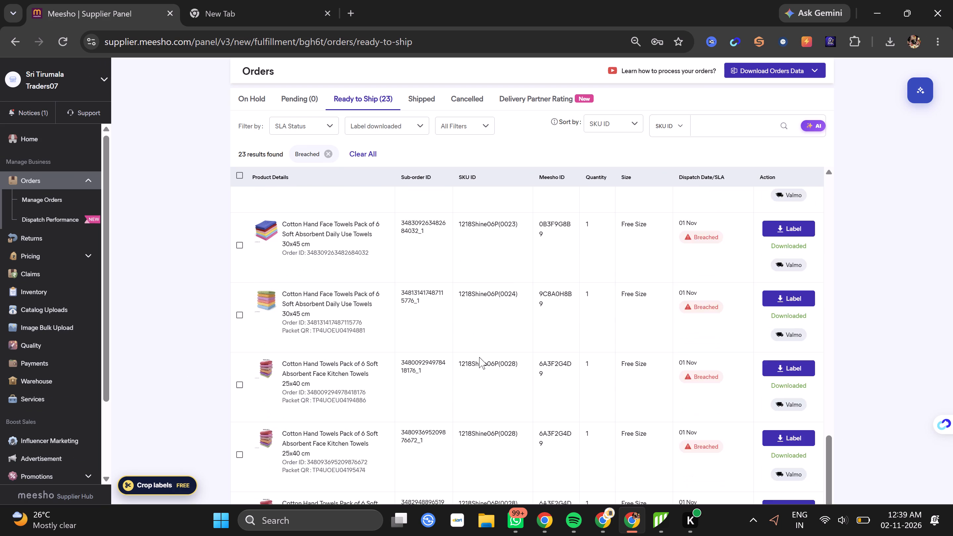
pyautogui.scroll(2, 479, 357)
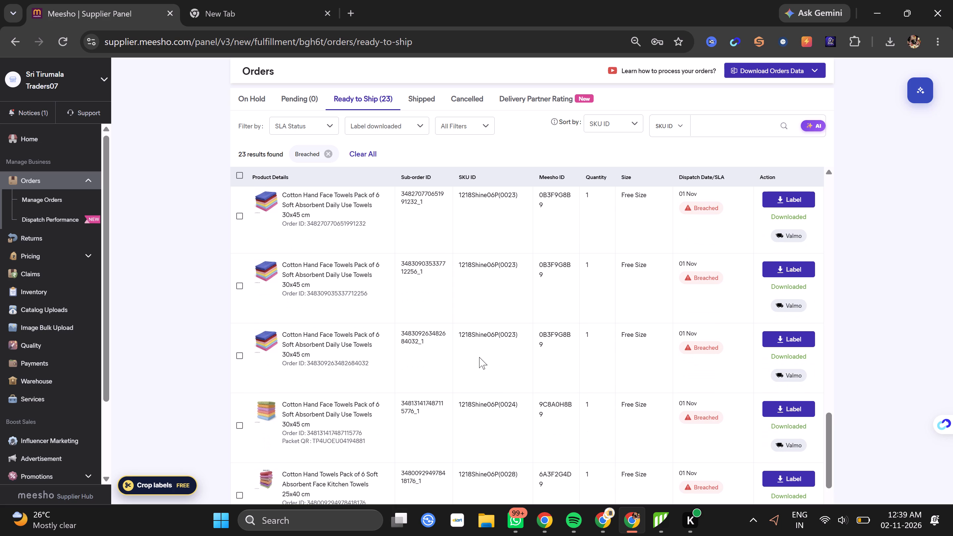
pyautogui.scroll(3, 479, 357)
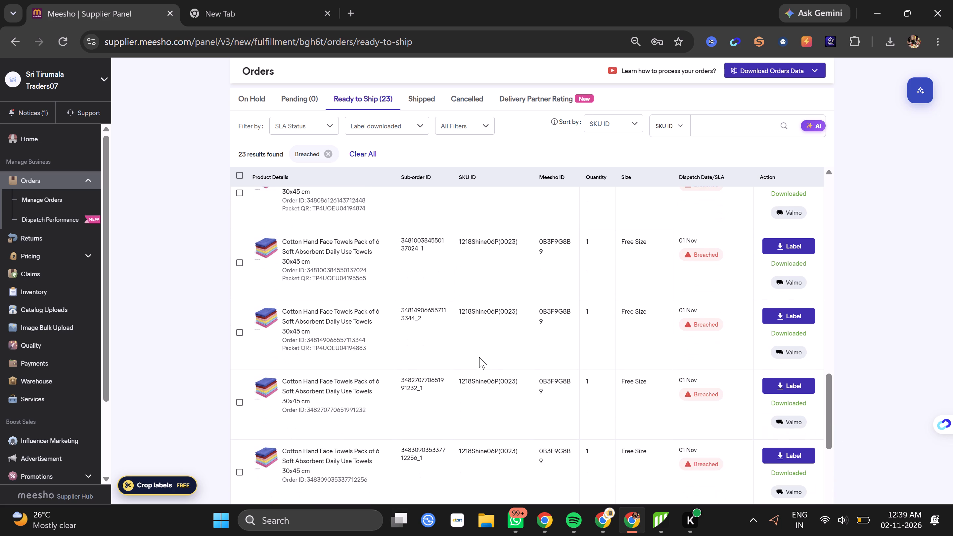
pyautogui.scroll(2, 479, 357)
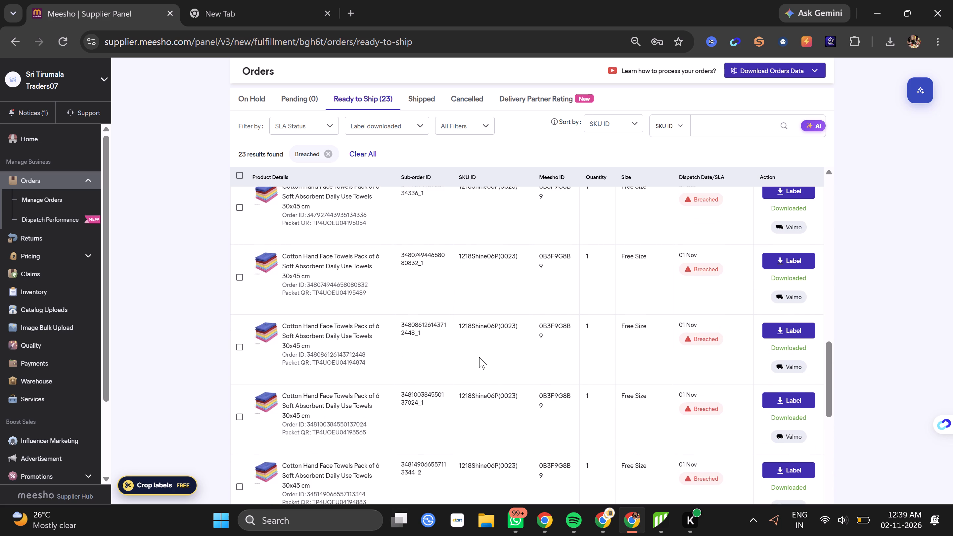
pyautogui.scroll(4, 479, 357)
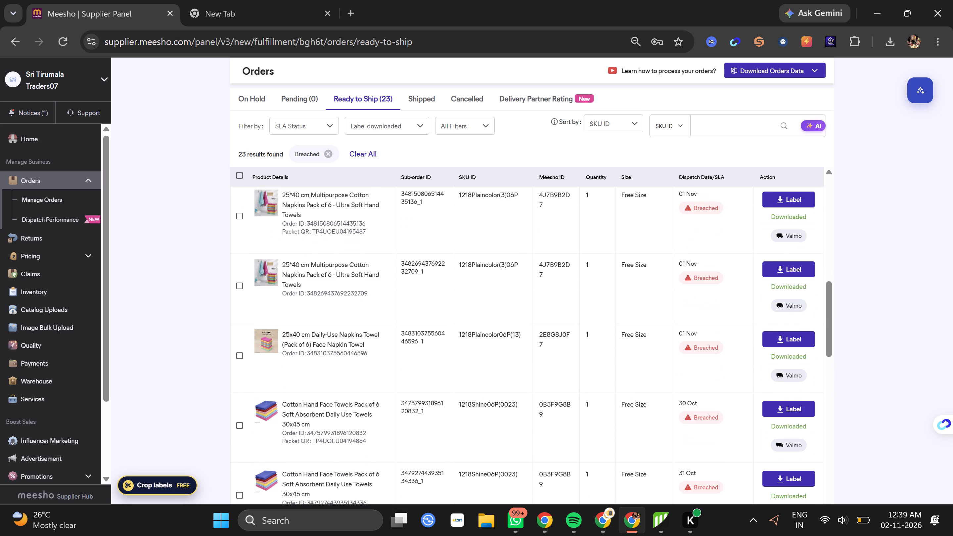
pyautogui.scroll(5, 479, 357)
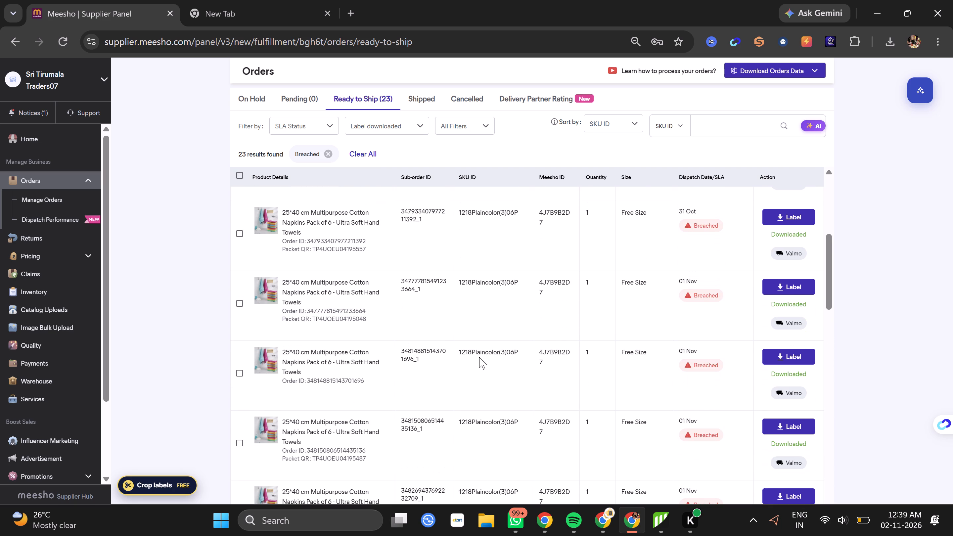
pyautogui.scroll(4, 479, 357)
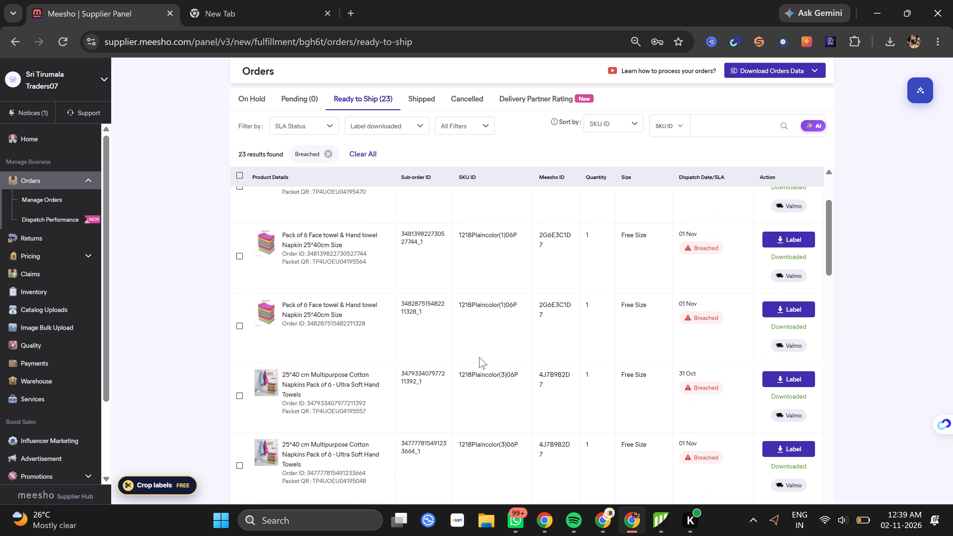
pyautogui.scroll(2, 479, 357)
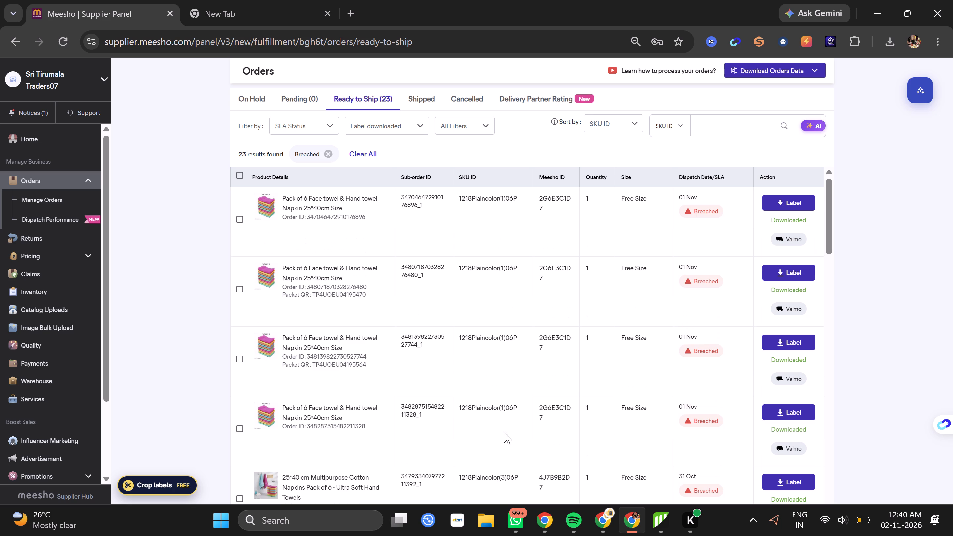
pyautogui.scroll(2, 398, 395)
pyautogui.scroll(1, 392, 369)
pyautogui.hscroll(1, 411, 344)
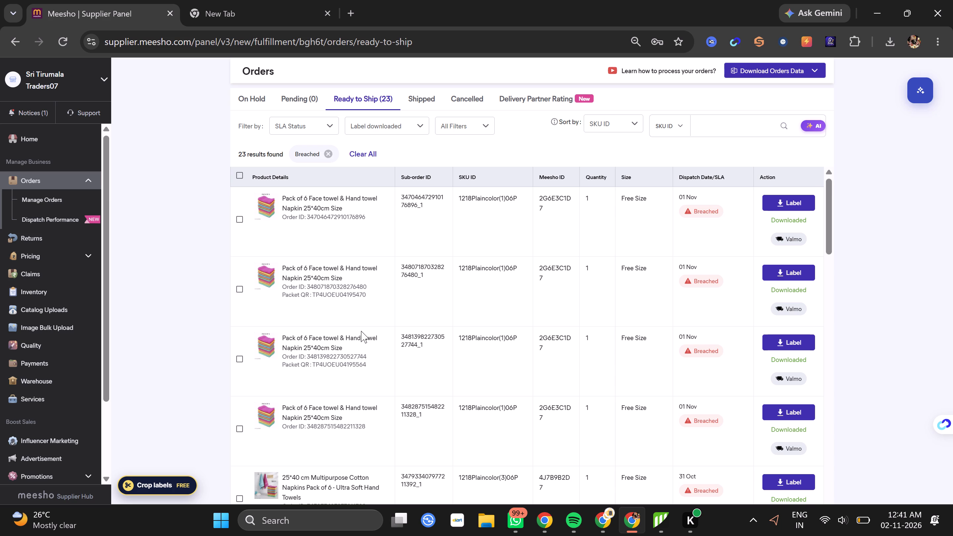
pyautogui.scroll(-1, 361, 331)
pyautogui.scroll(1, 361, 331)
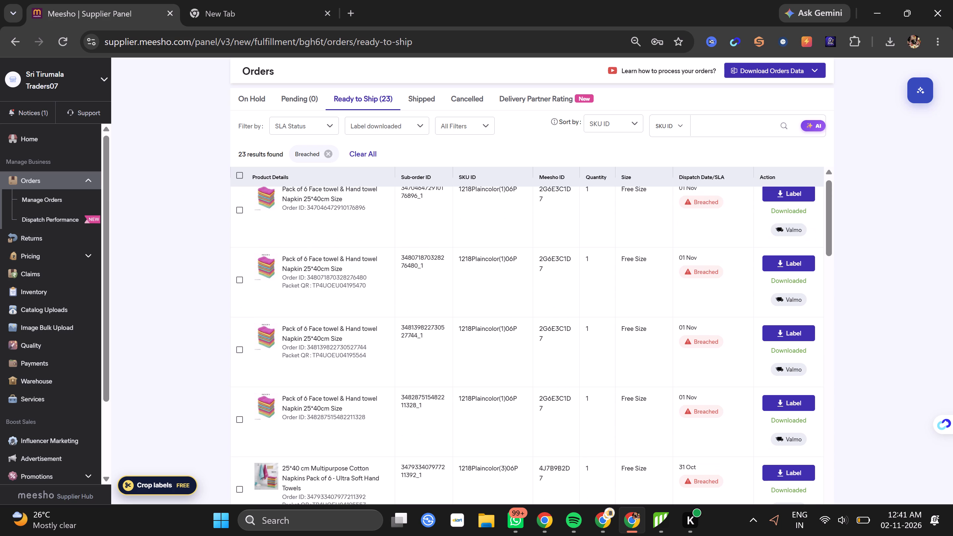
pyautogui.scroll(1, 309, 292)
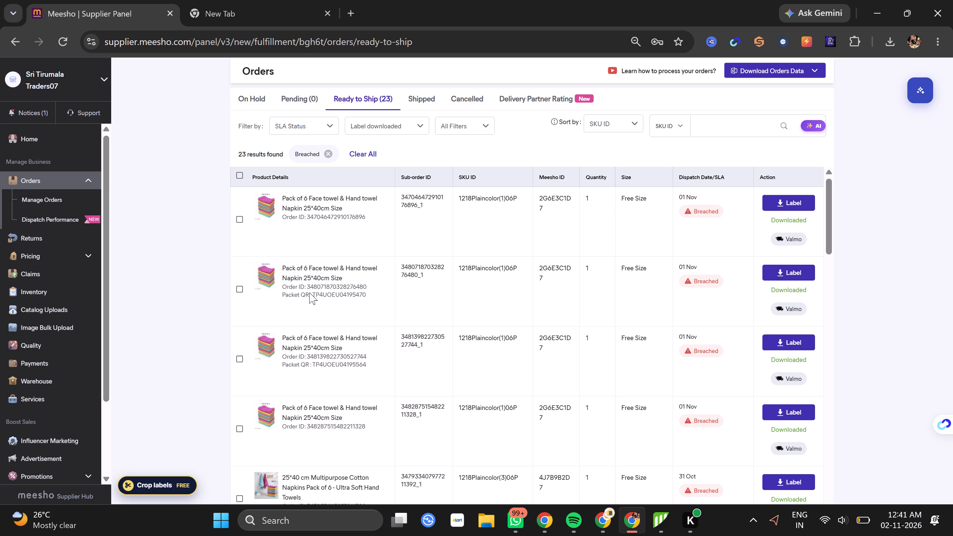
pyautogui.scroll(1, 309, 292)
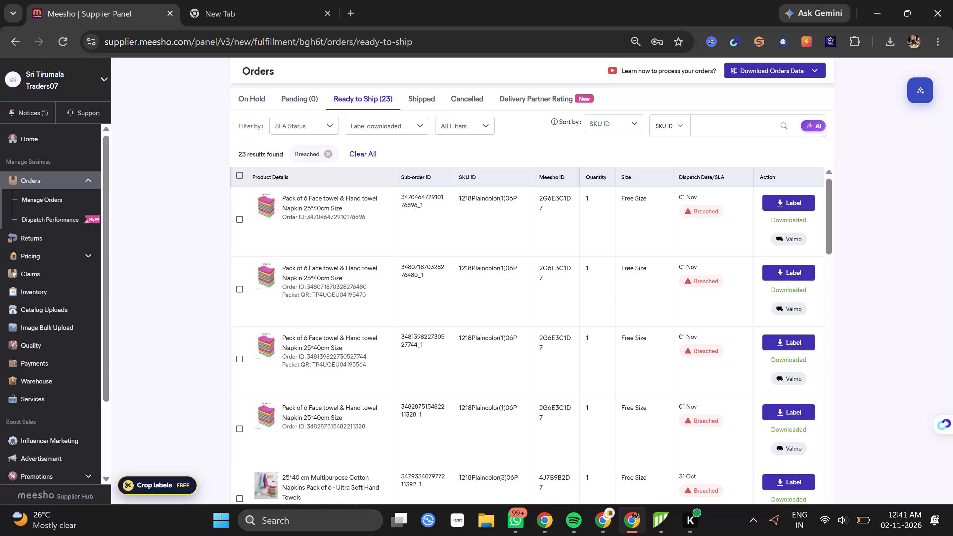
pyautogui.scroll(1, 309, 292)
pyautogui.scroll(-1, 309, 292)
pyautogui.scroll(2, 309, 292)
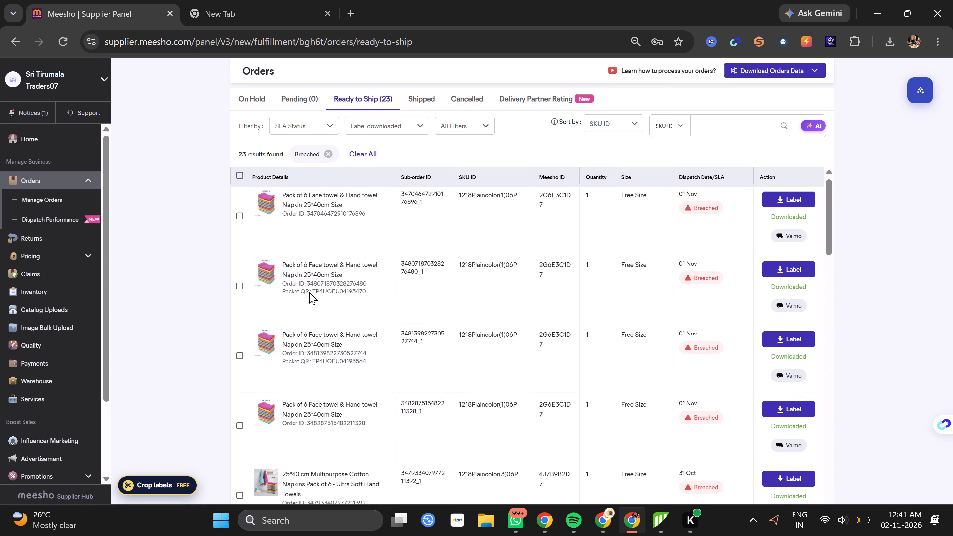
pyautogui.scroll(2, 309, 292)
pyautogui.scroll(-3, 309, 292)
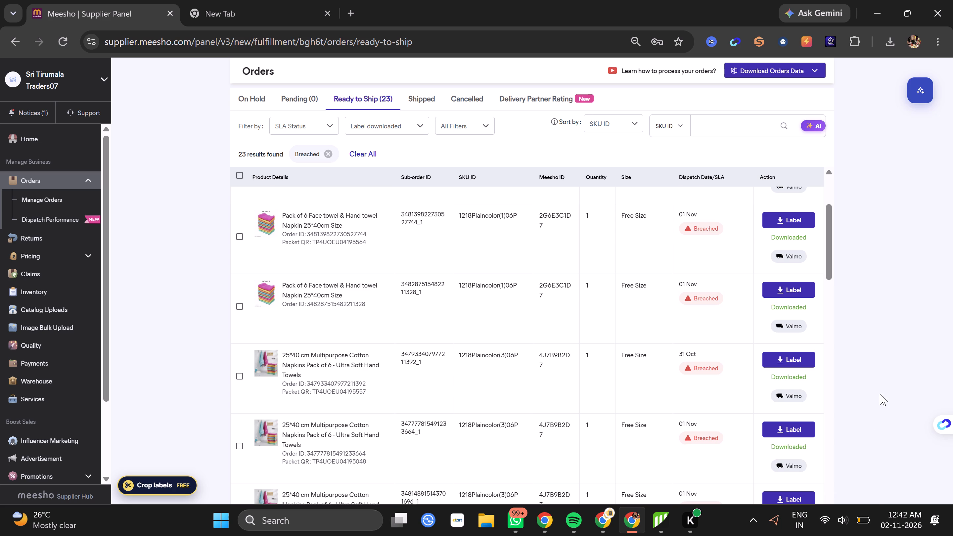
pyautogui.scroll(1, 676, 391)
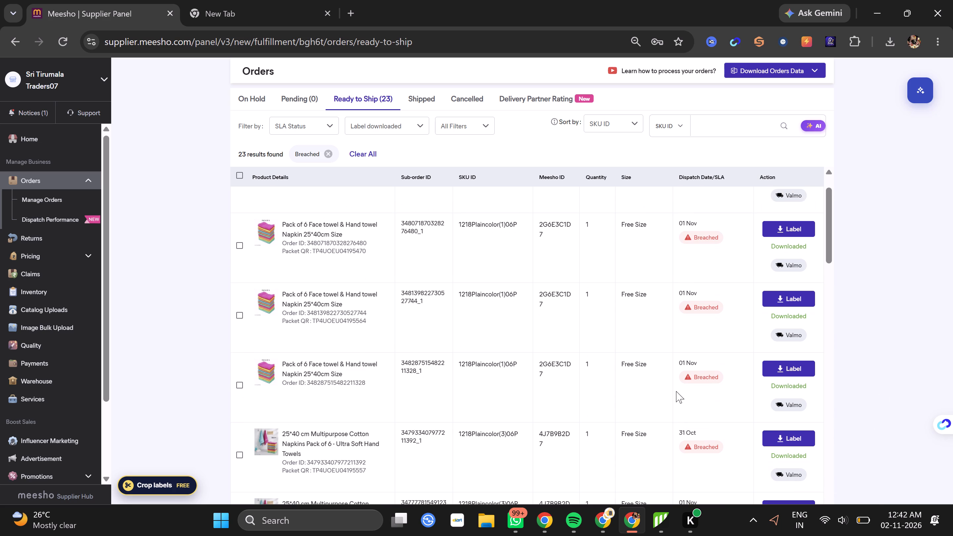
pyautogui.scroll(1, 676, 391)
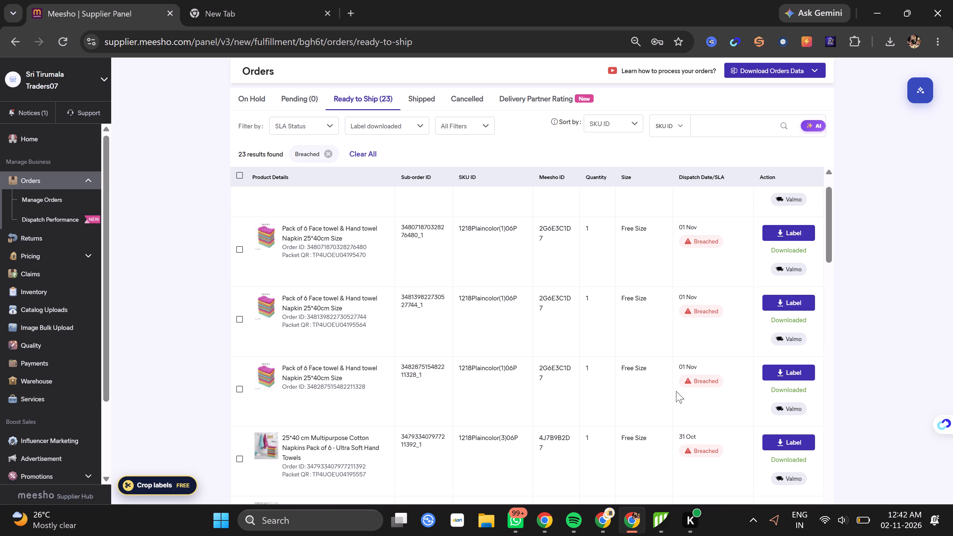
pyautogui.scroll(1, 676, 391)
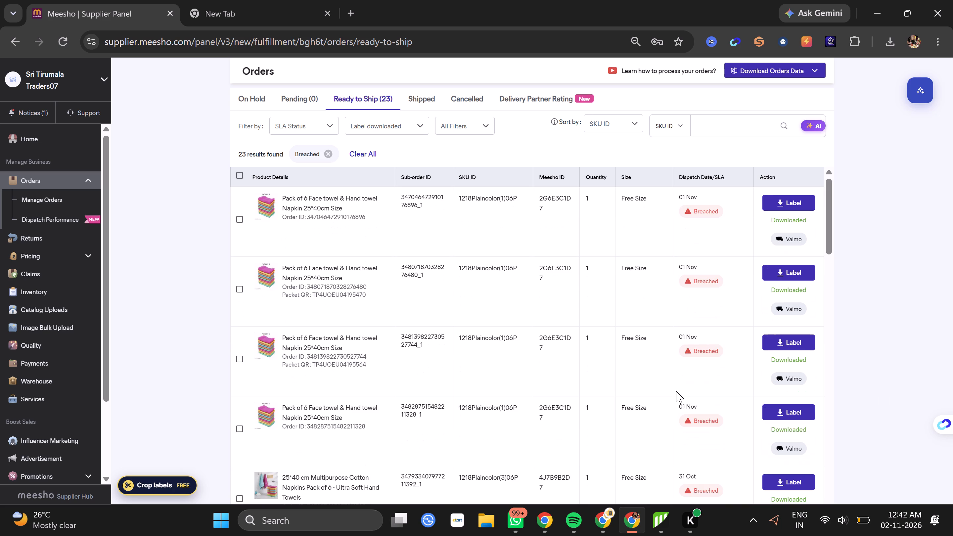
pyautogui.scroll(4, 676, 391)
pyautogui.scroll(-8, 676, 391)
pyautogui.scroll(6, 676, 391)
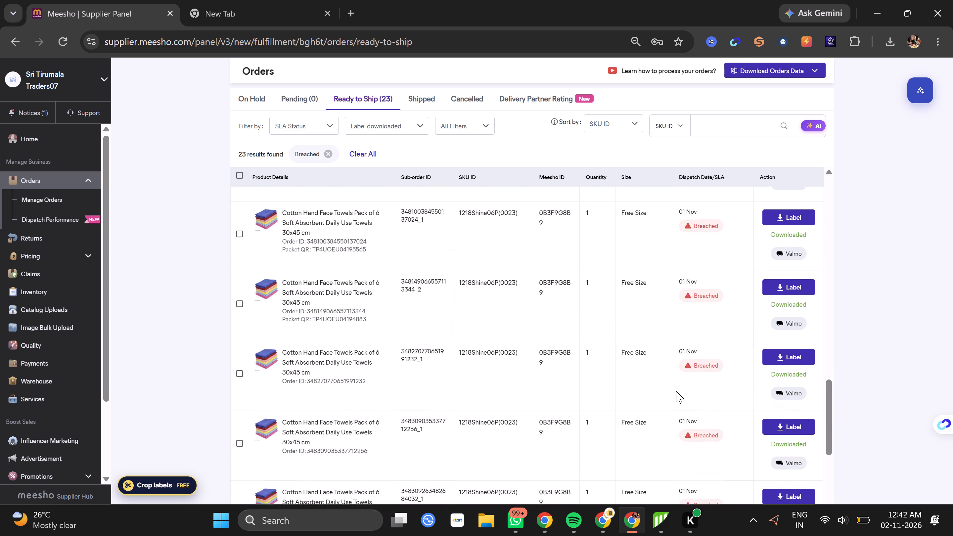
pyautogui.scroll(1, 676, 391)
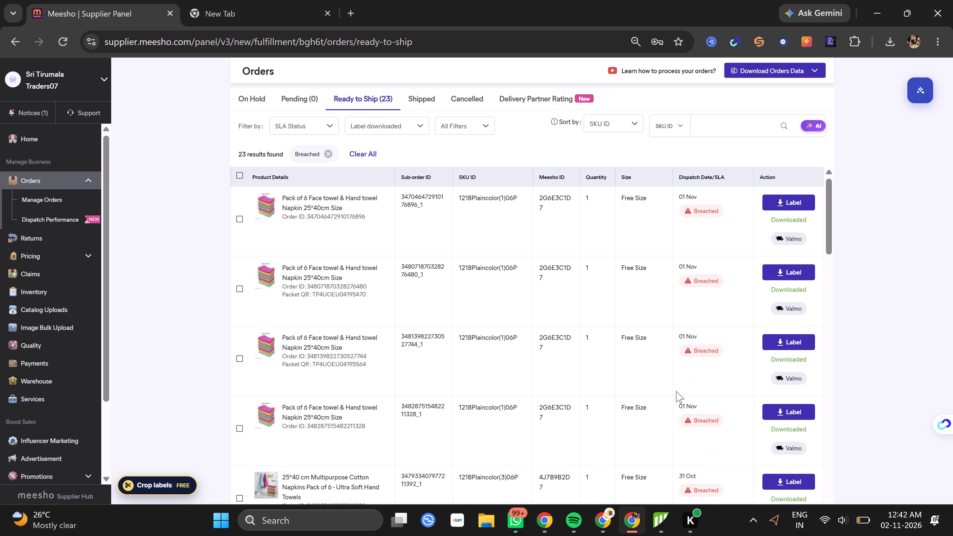
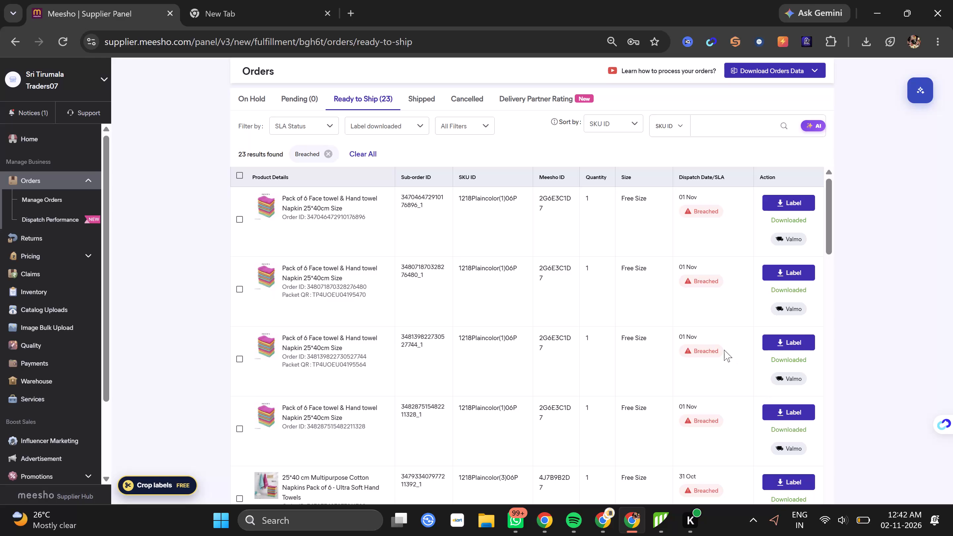
# Recheck the first breached orders, the face towel and multipurpose napkin packs, for their SKUs, packet QR codes and dispatch dates.
pyautogui.scroll(-2, 724, 350)
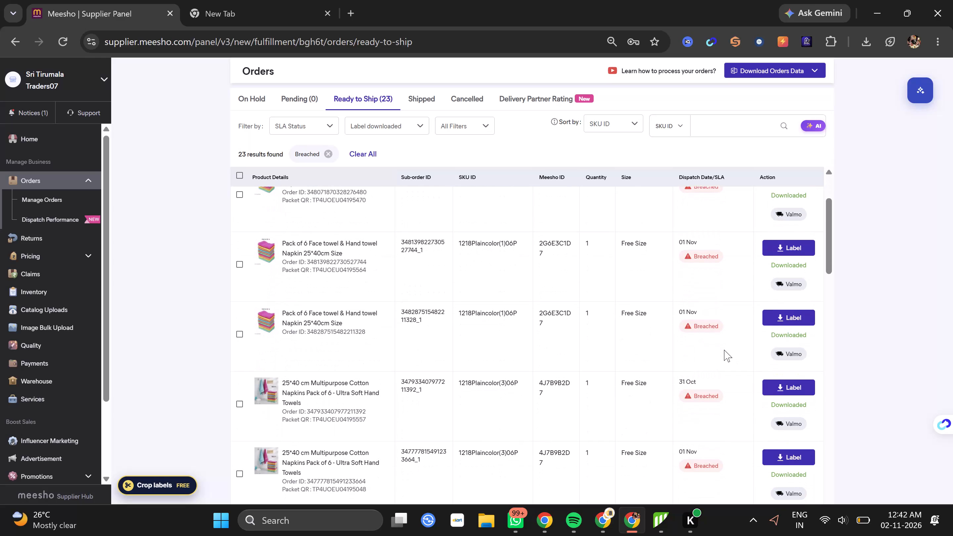
pyautogui.scroll(4, 724, 350)
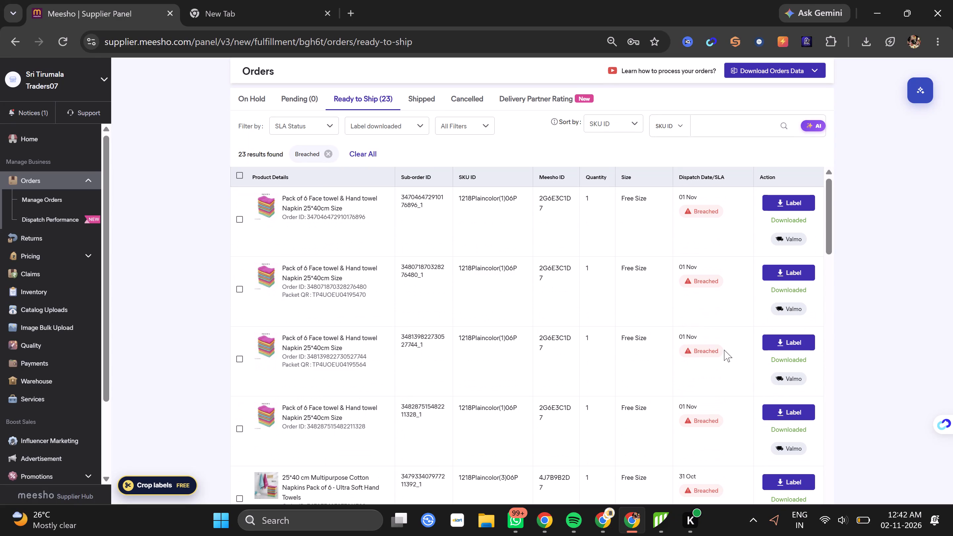
pyautogui.scroll(-4, 724, 350)
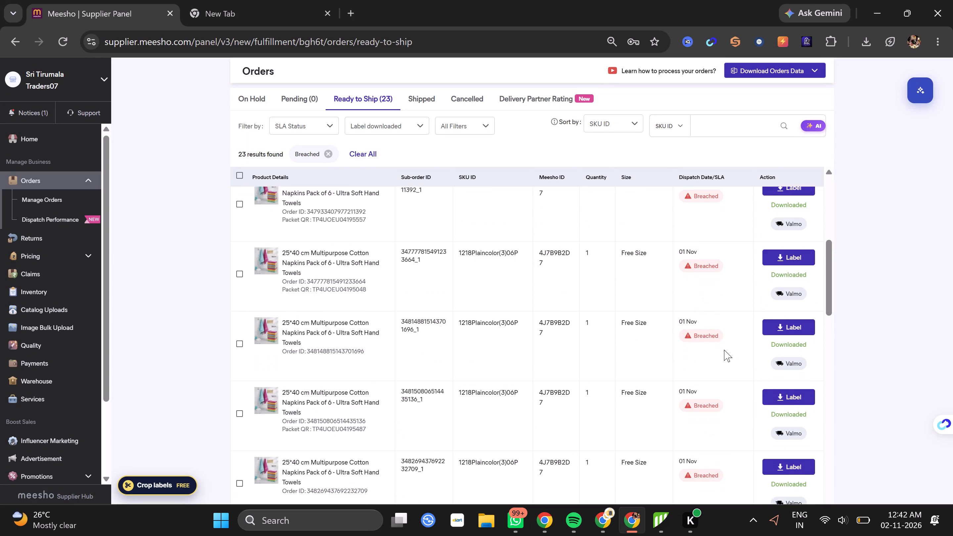
pyautogui.scroll(-1, 724, 350)
pyautogui.scroll(6, 724, 350)
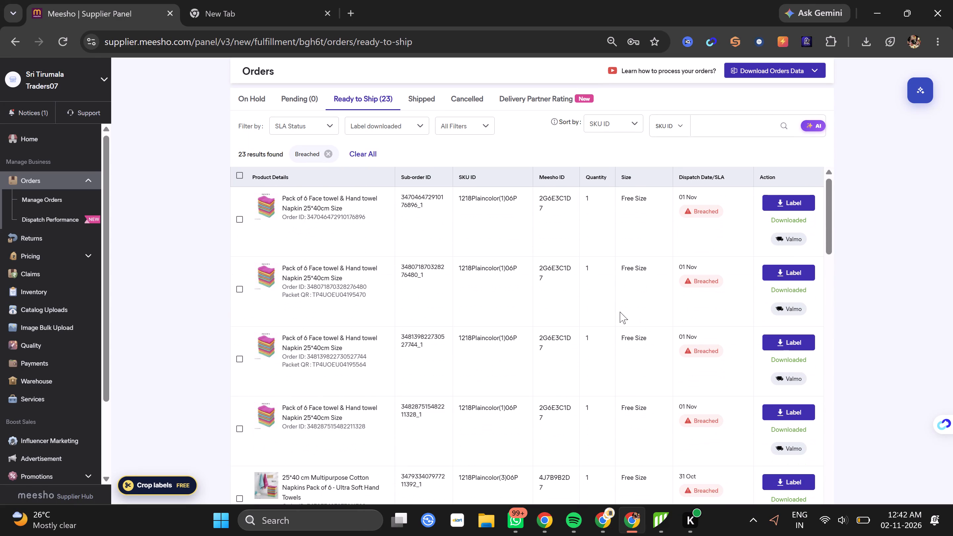
pyautogui.scroll(-2, 520, 370)
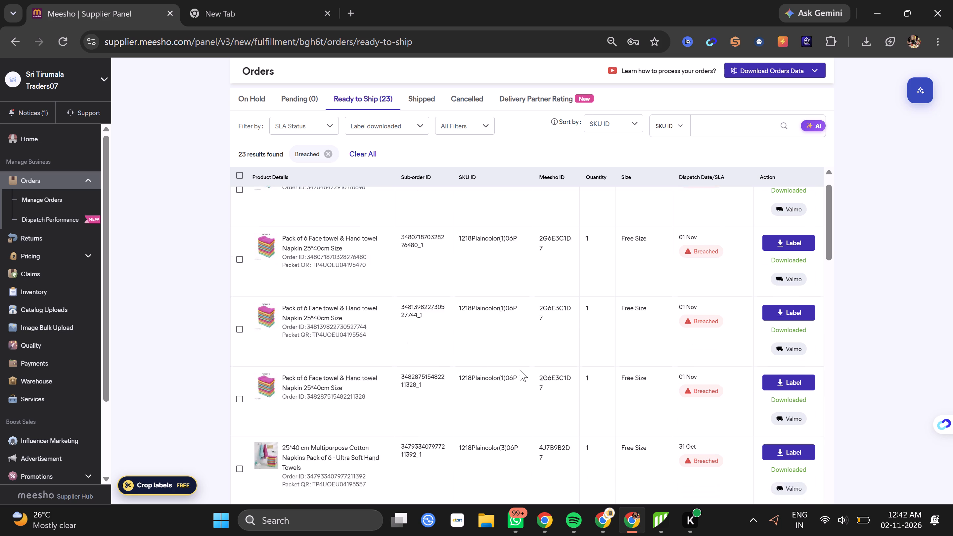
pyautogui.scroll(-6, 520, 370)
pyautogui.scroll(6, 520, 370)
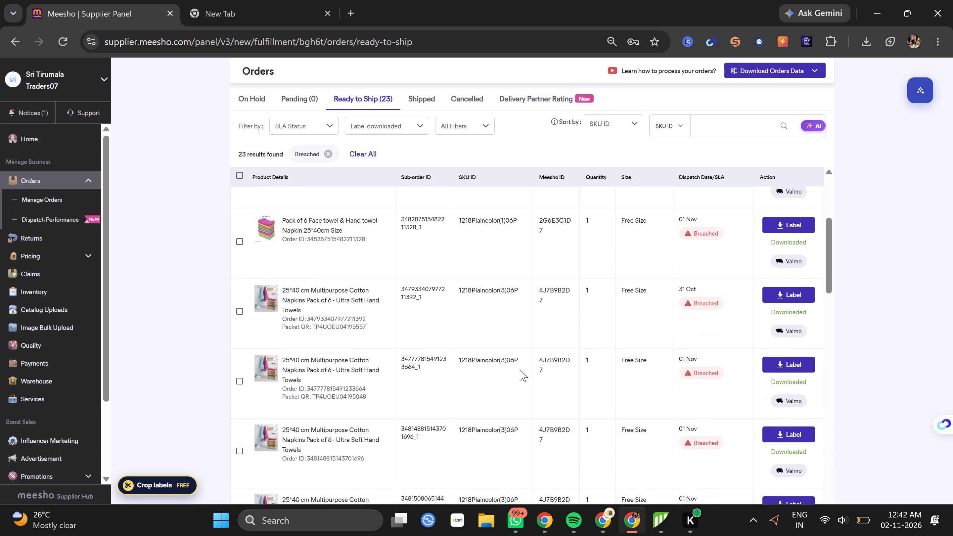
pyautogui.scroll(-3, 520, 370)
pyautogui.scroll(7, 520, 370)
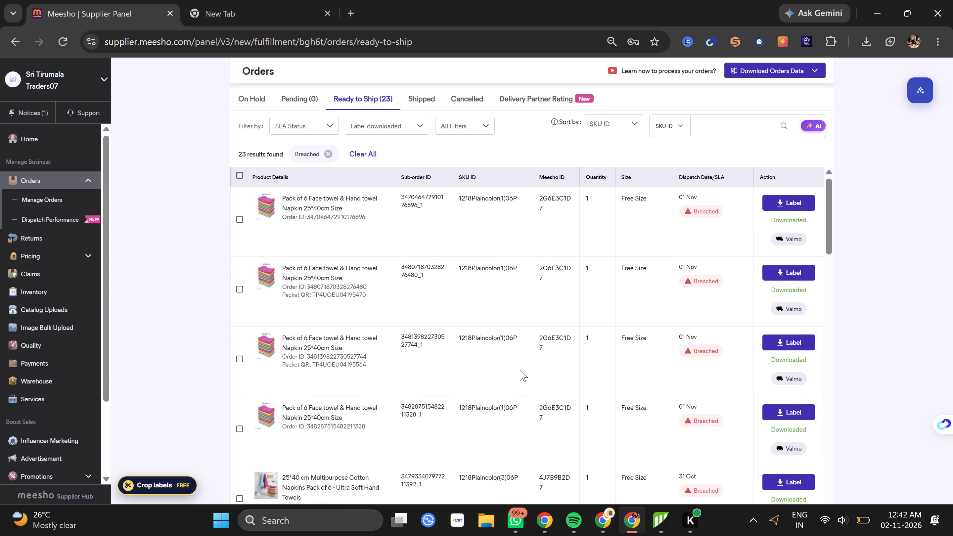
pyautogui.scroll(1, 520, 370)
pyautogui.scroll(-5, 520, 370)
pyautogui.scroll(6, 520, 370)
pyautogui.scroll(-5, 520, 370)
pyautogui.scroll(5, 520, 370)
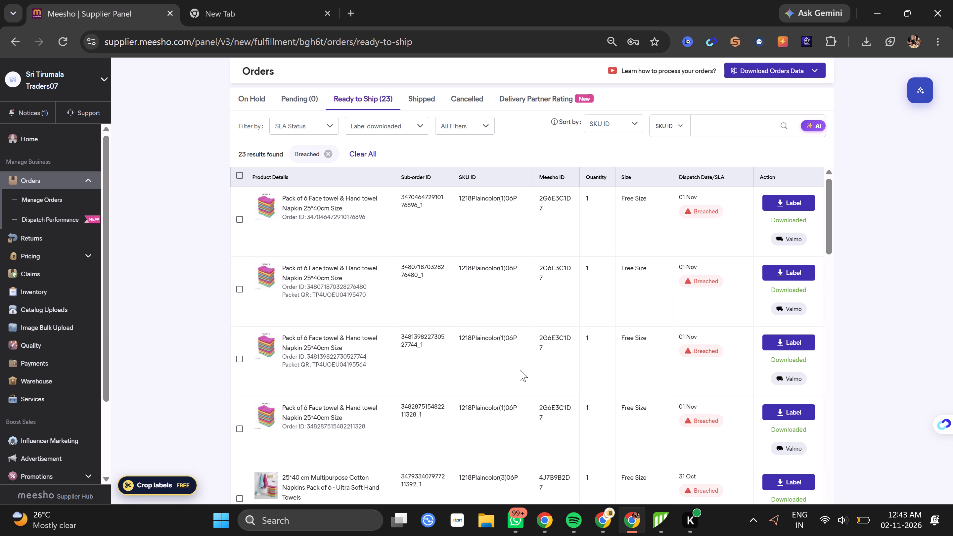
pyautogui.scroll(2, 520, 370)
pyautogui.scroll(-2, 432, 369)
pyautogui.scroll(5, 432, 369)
# Review the breached orders again from the first towards the end of the list, checking their SKUs, packet QR codes, dispatch dates and label status.
pyautogui.scroll(-1, 432, 369)
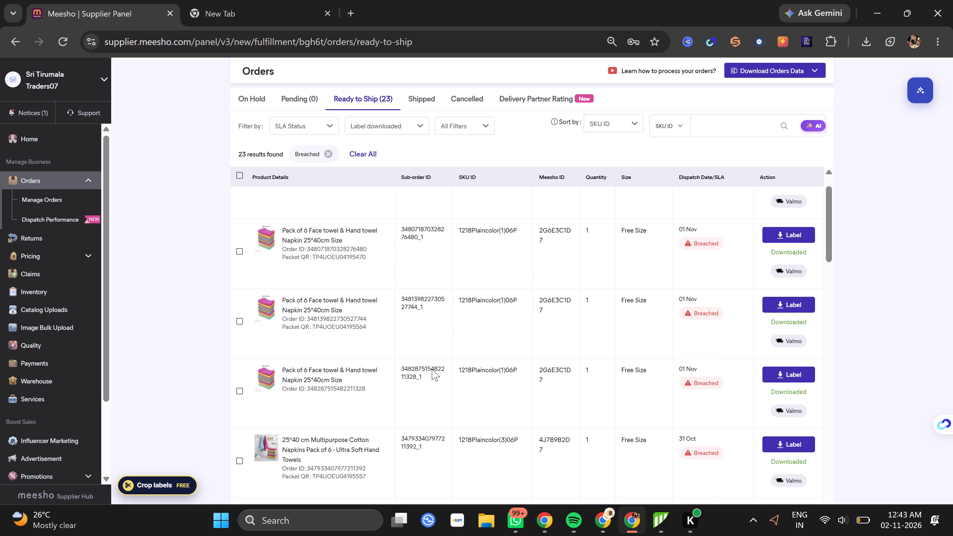
pyautogui.scroll(-2, 432, 369)
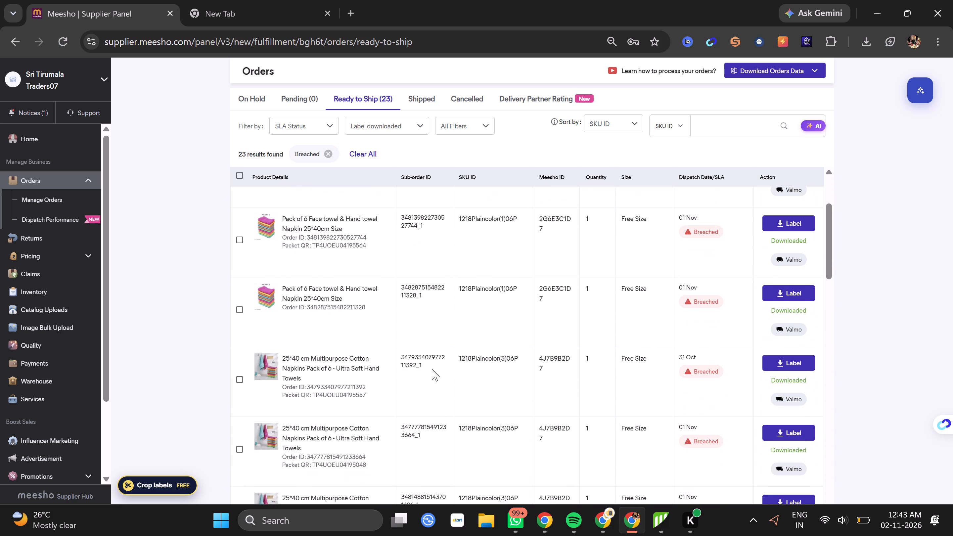
pyautogui.scroll(-1, 432, 369)
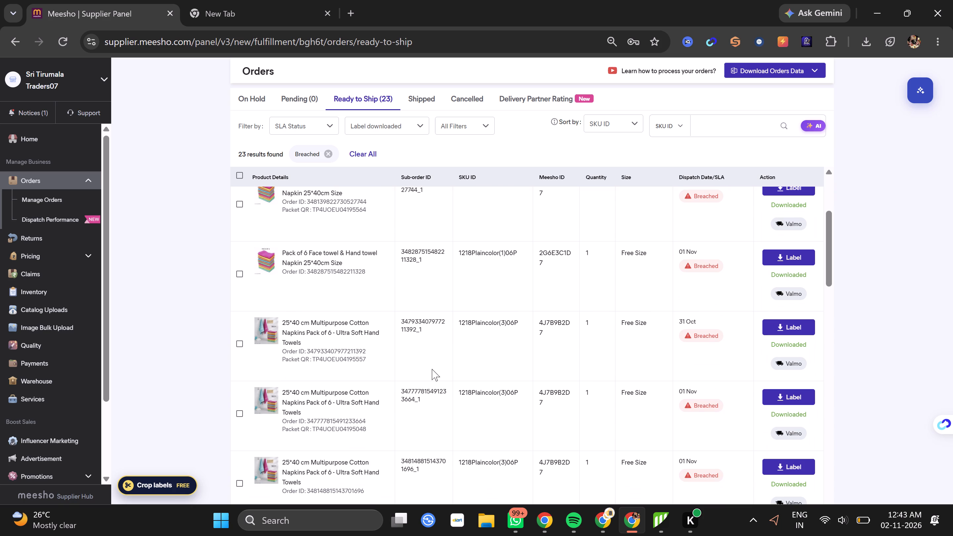
pyautogui.scroll(-1, 432, 369)
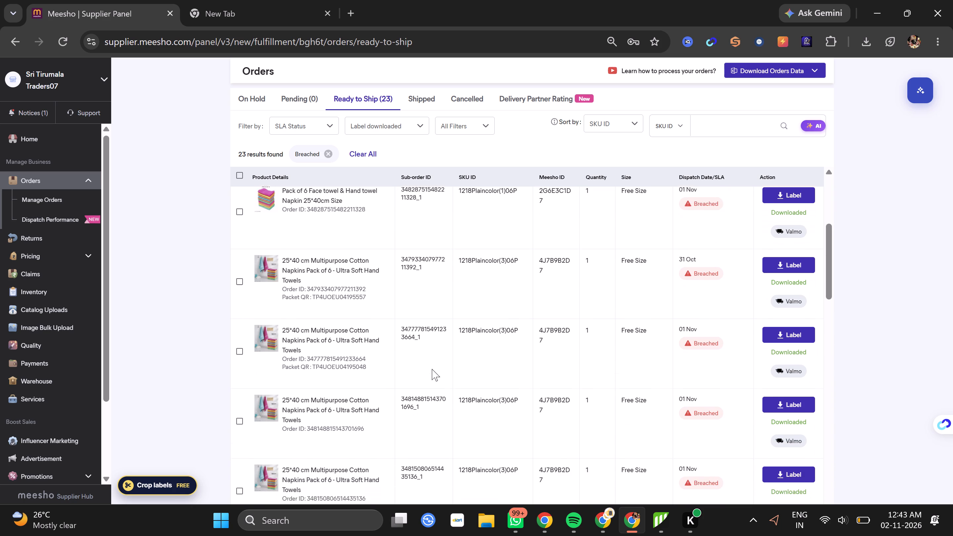
pyautogui.scroll(-3, 432, 369)
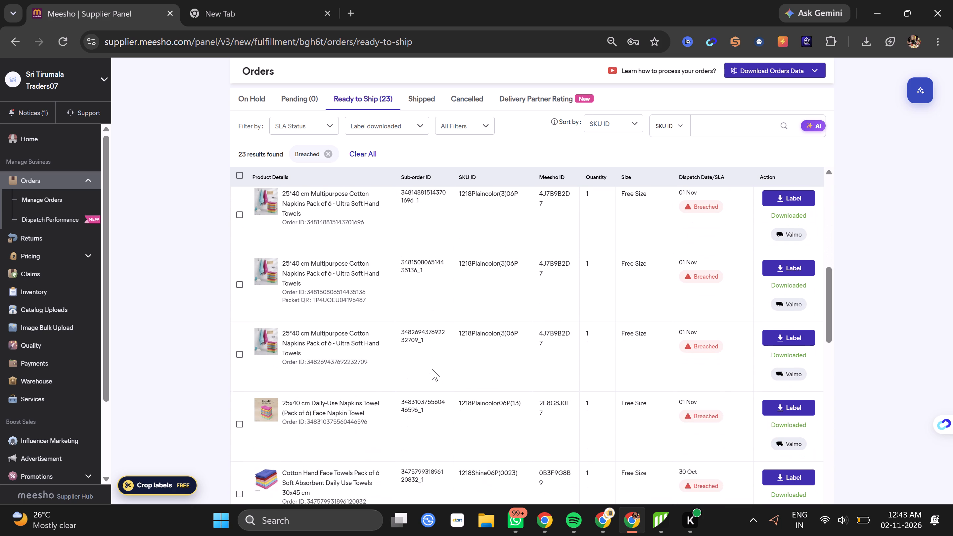
pyautogui.scroll(-2, 432, 369)
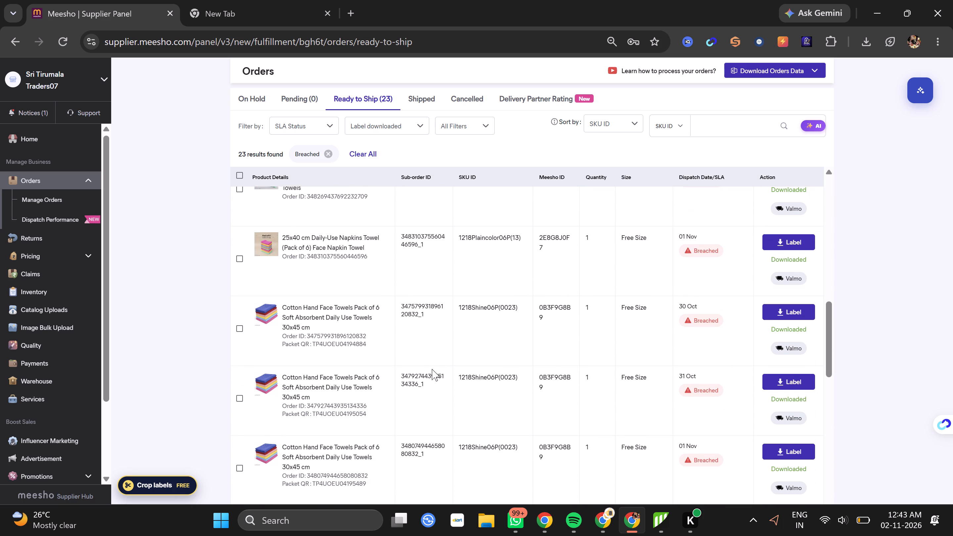
pyautogui.scroll(-4, 432, 369)
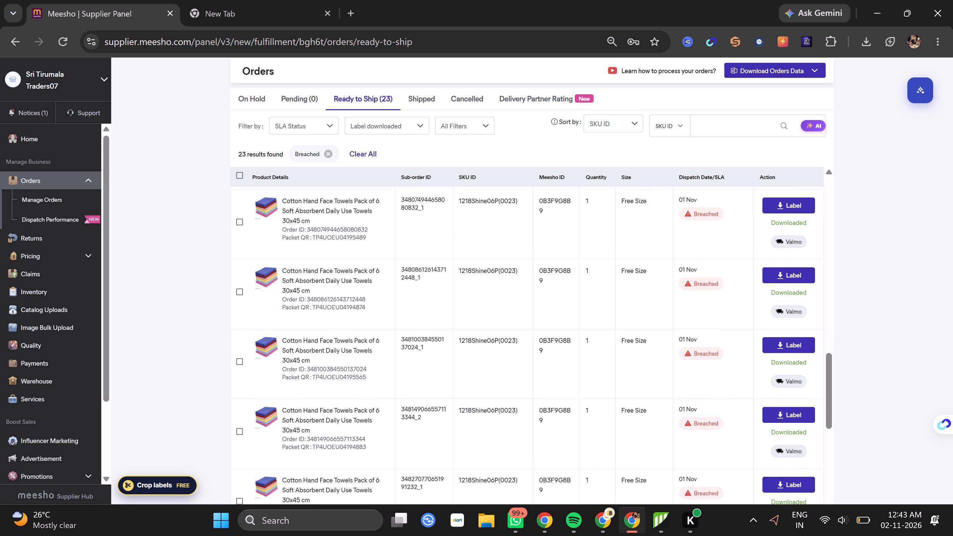
pyautogui.scroll(-2, 432, 369)
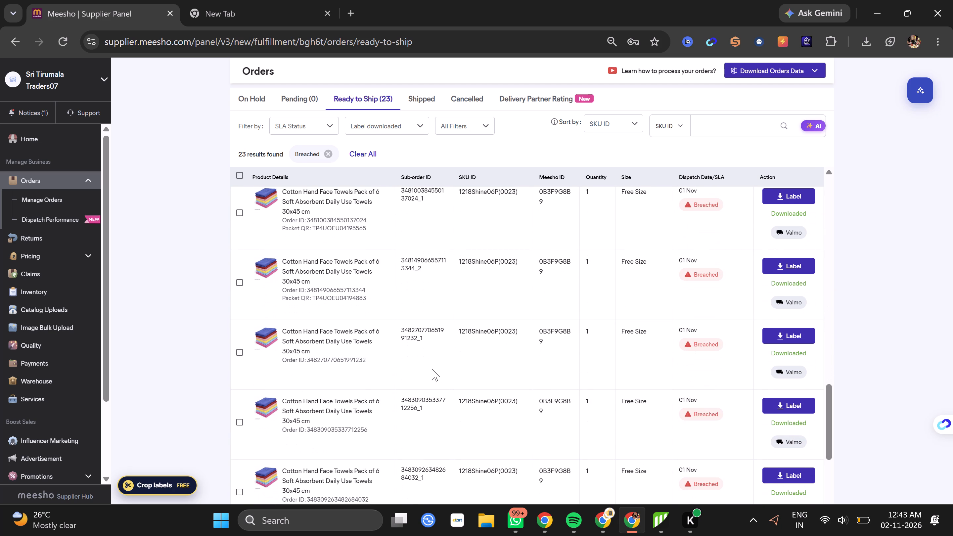
pyautogui.scroll(-3, 432, 369)
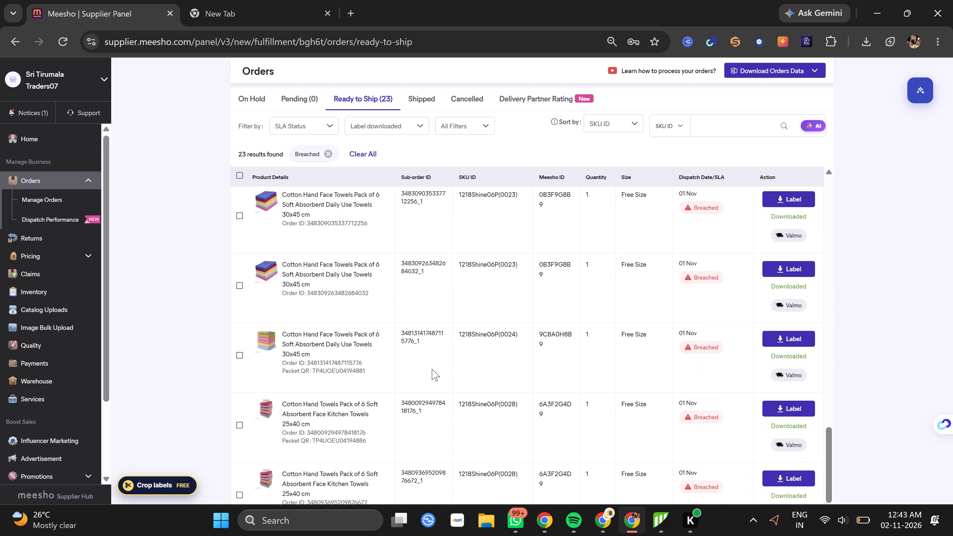
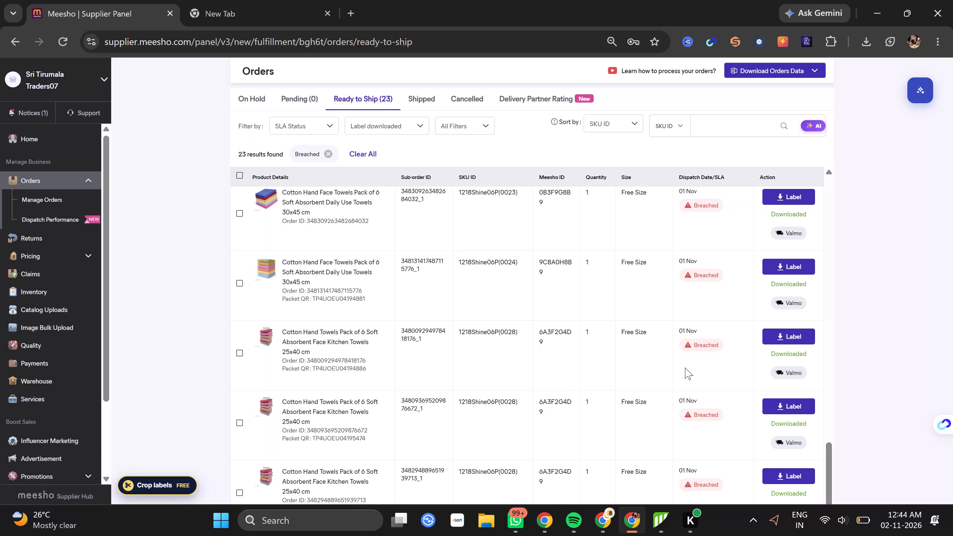
# Remove the Breached filter from the Ready to Ship orders and reload the orders page.
pyautogui.scroll(8, 595, 349)
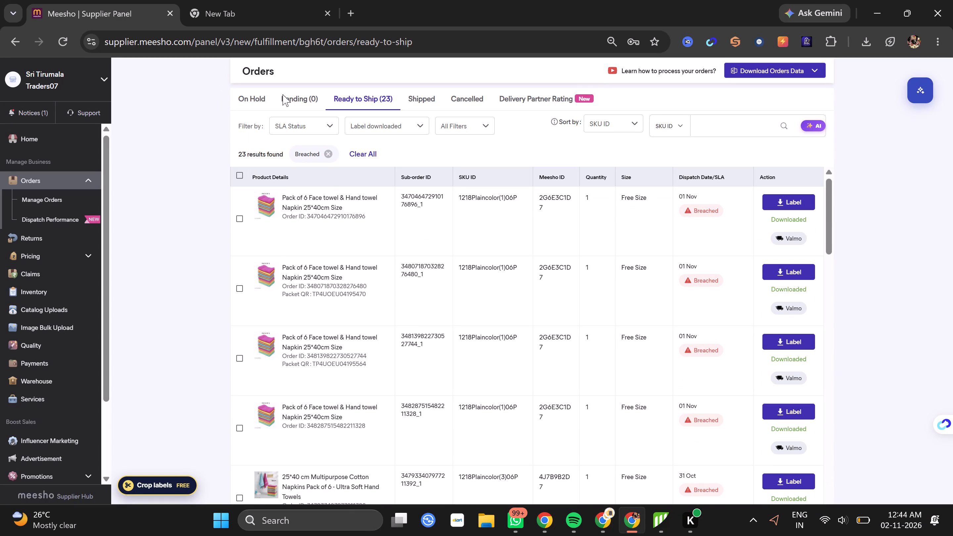
pyautogui.click(327, 153)
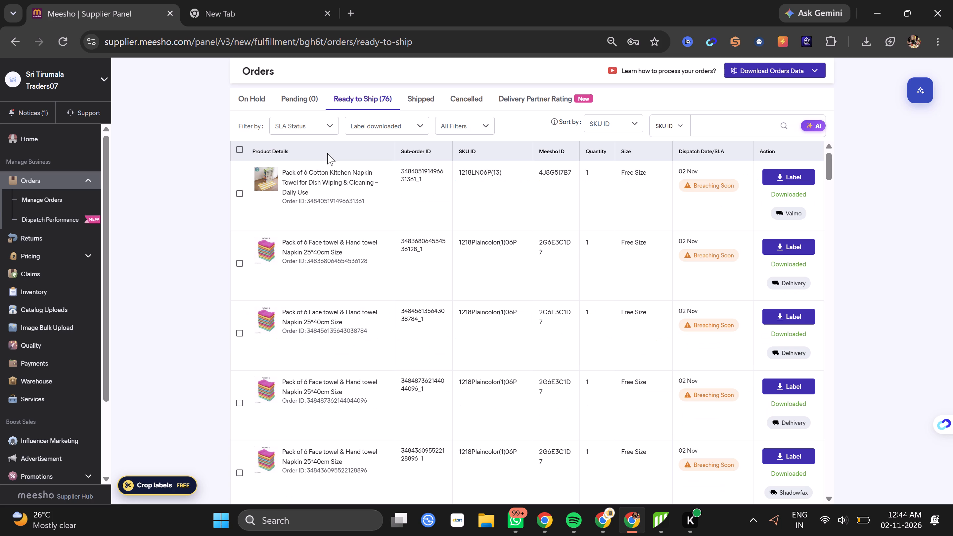
pyautogui.click(61, 43)
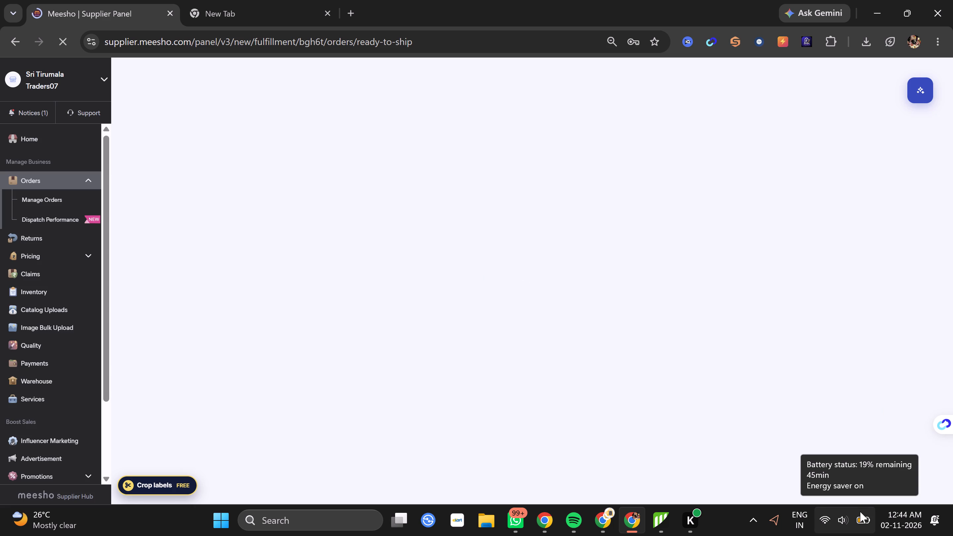
pyautogui.scroll(-3, 406, 299)
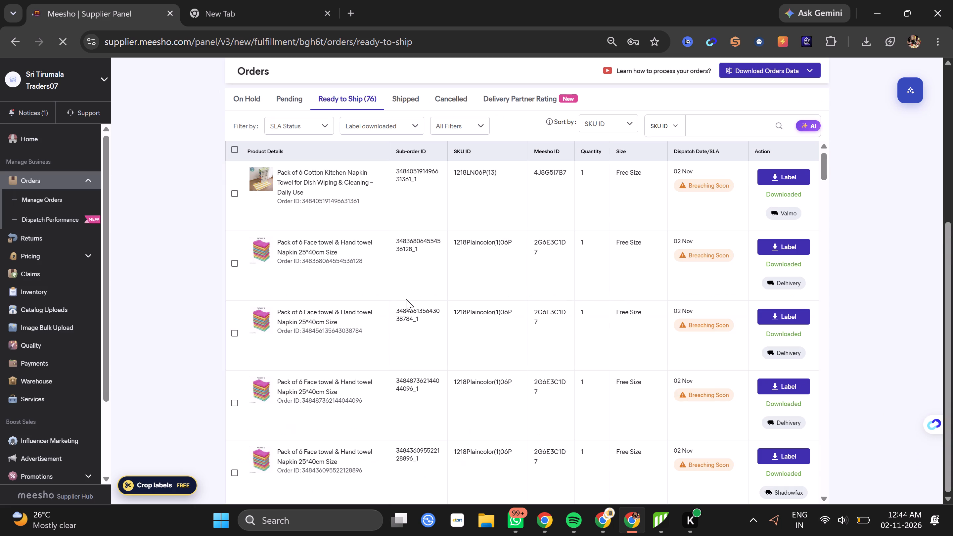
# Open the Seller Toolkit extension from the New Tab page and launch its Label Crop tool.
pyautogui.click(196, 2)
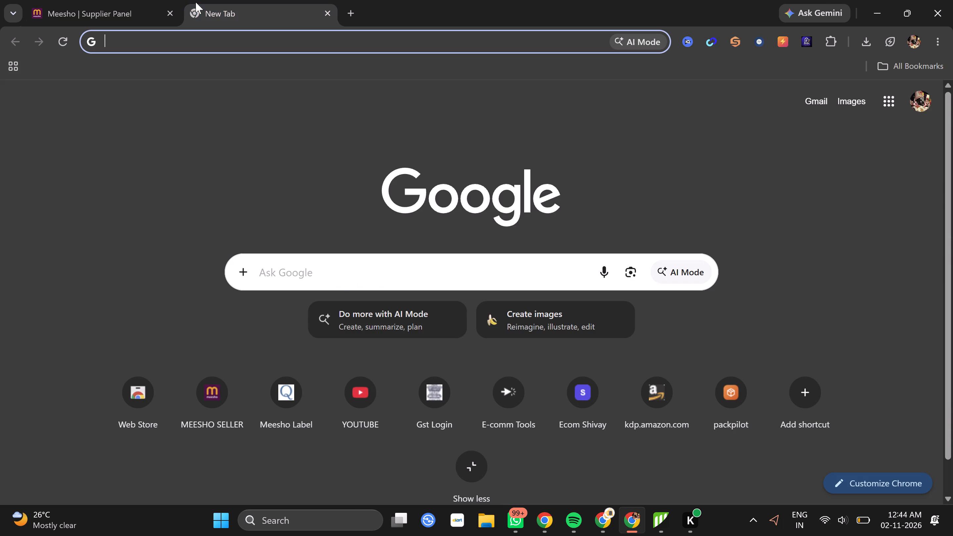
pyautogui.click(809, 37)
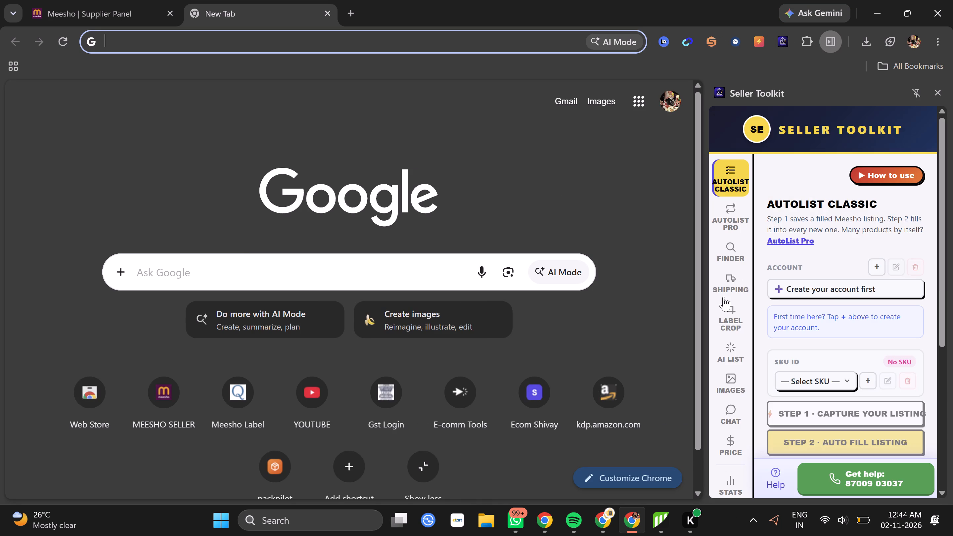
pyautogui.scroll(-4, 722, 298)
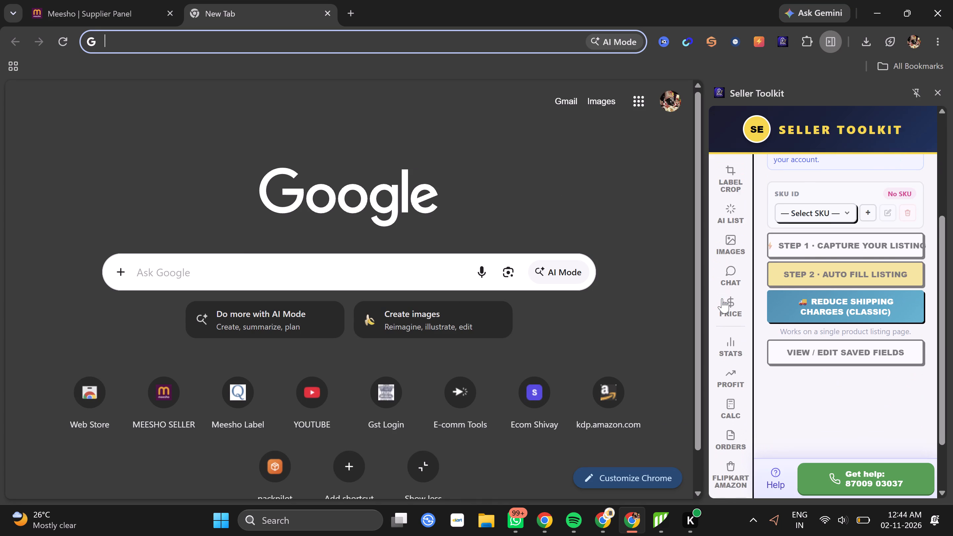
pyautogui.scroll(-1, 722, 298)
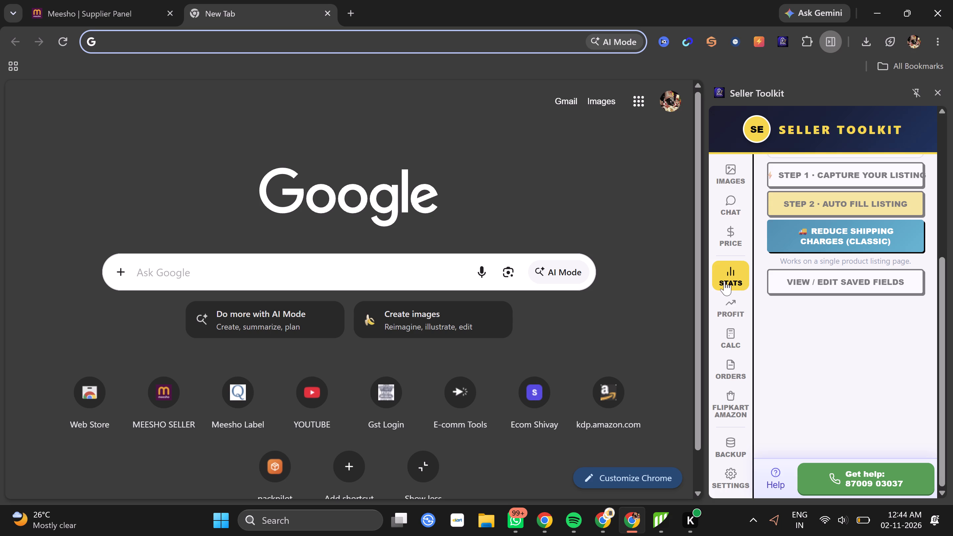
pyautogui.scroll(1, 733, 360)
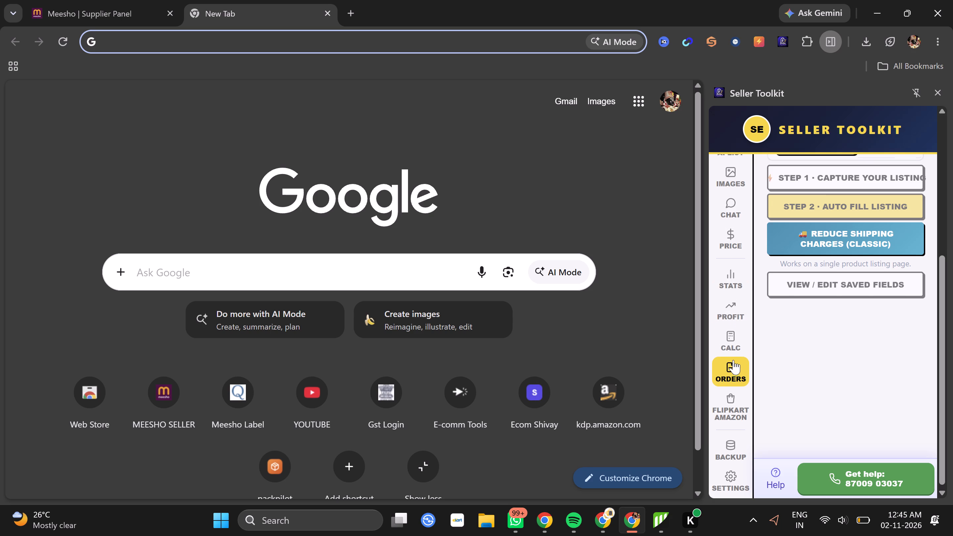
pyautogui.scroll(1, 733, 360)
pyautogui.click(729, 245)
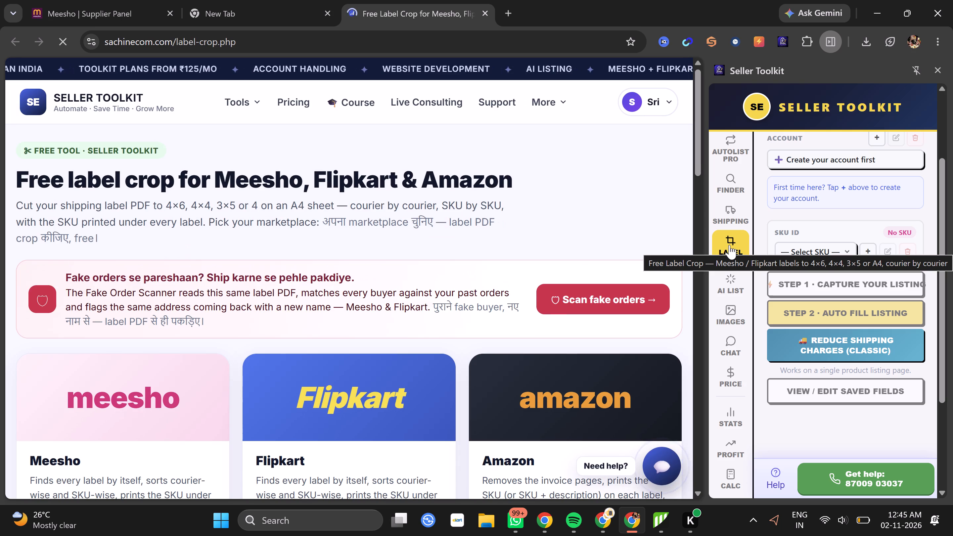
pyautogui.click(340, 39)
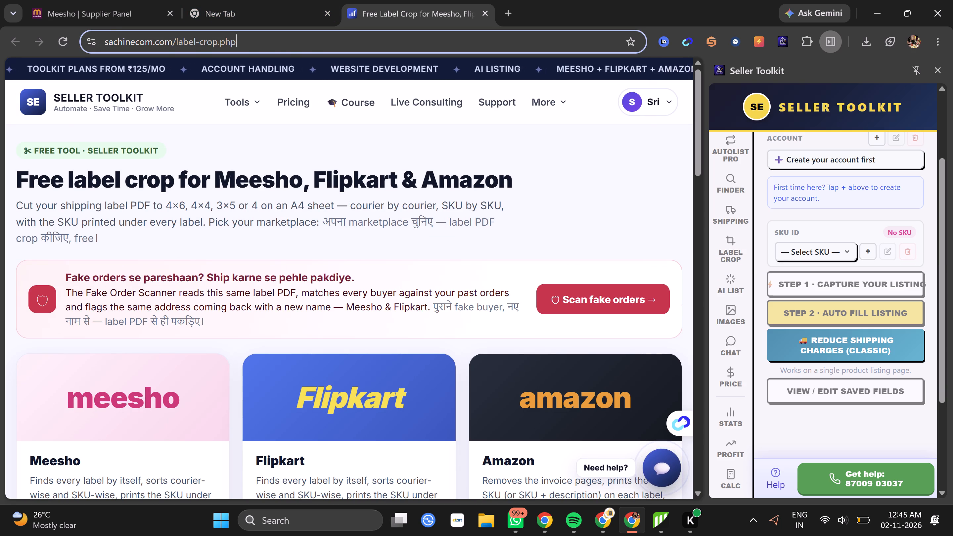
pyautogui.hotkey('ctrl', 'c')
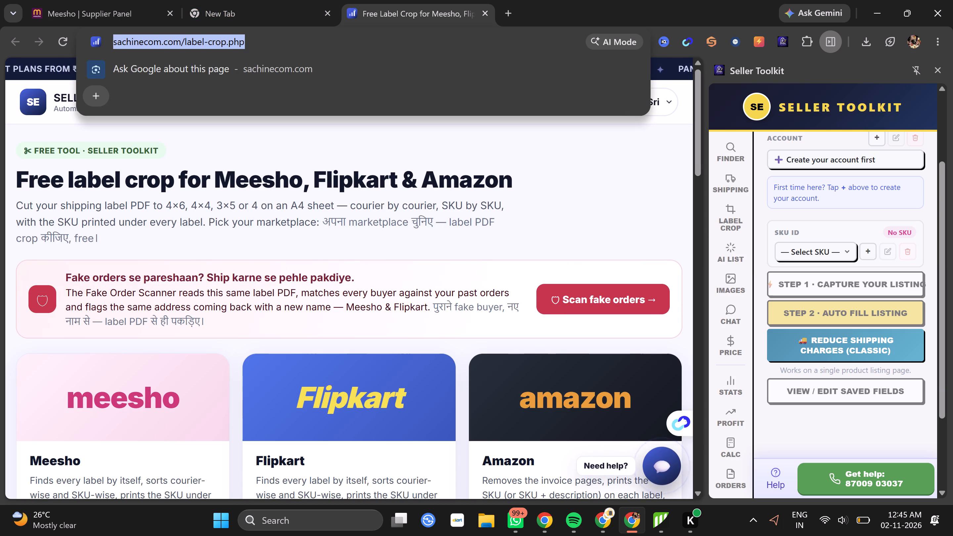
pyautogui.click(277, 0)
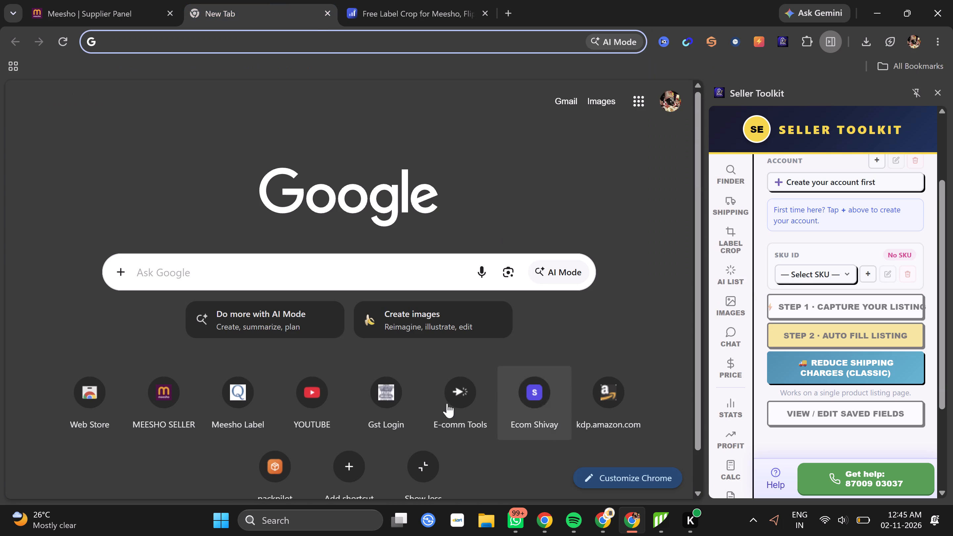
pyautogui.click(935, 88)
pyautogui.click(799, 395)
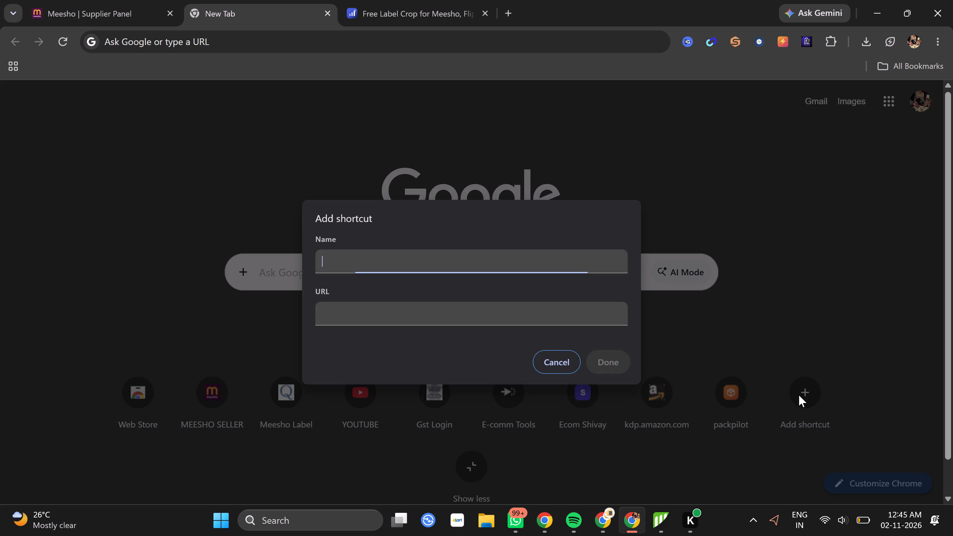
pyautogui.click(556, 317)
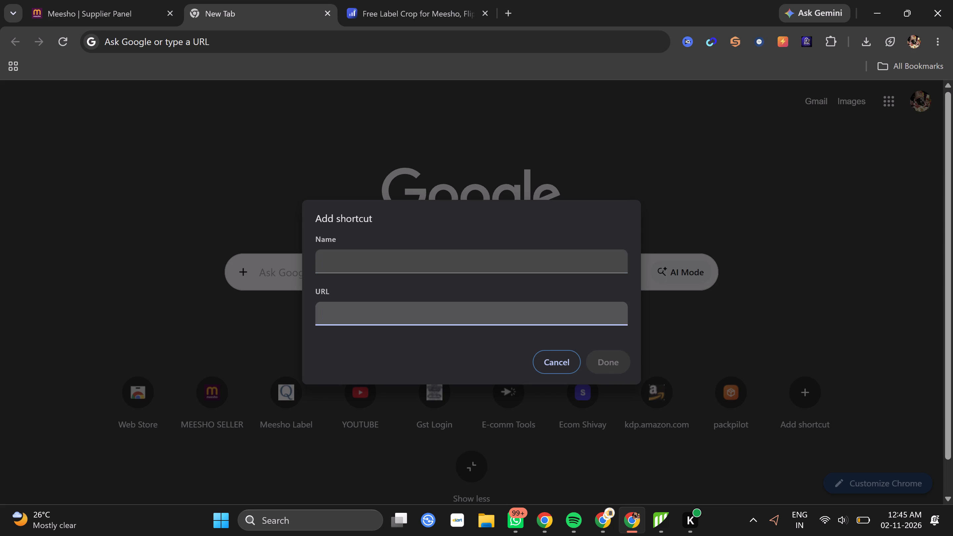
pyautogui.hotkey('ctrl', 'v')
pyautogui.click(390, 258)
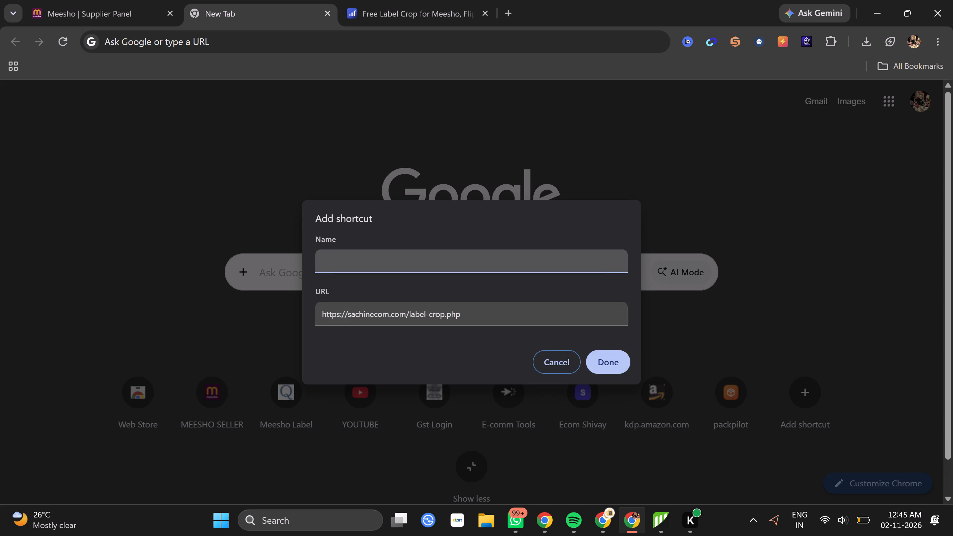
pyautogui.write('LA')
pyautogui.write('bel')
pyautogui.press('BackSpace')
pyautogui.press('BackSpace')
pyautogui.press('BackSpace')
pyautogui.write('BEL')
pyautogui.press('space')
pyautogui.hotkey('shift', 'c')
pyautogui.write('ROP')
pyautogui.press('space')
pyautogui.click(613, 362)
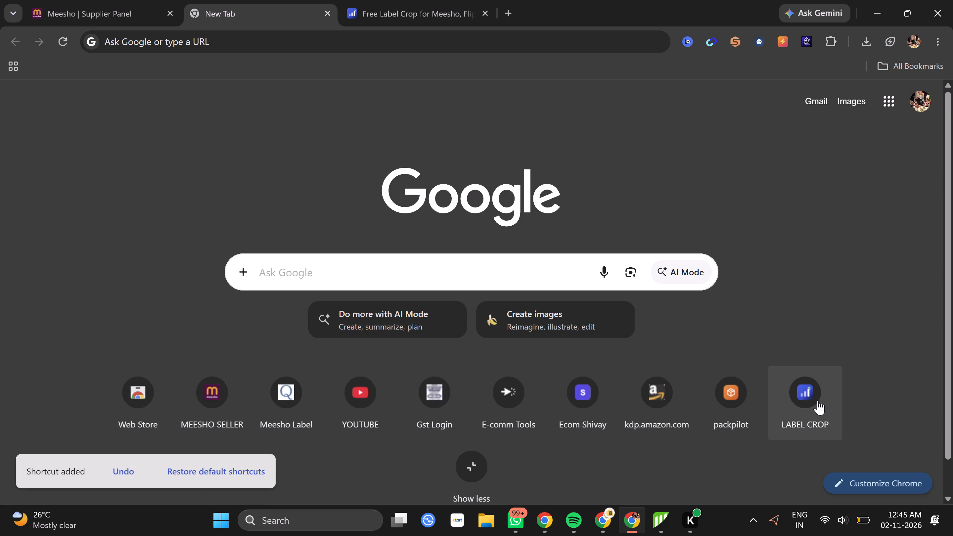
# Open the Meesho label cropper through the LABEL CROP shortcut.
pyautogui.click(807, 400)
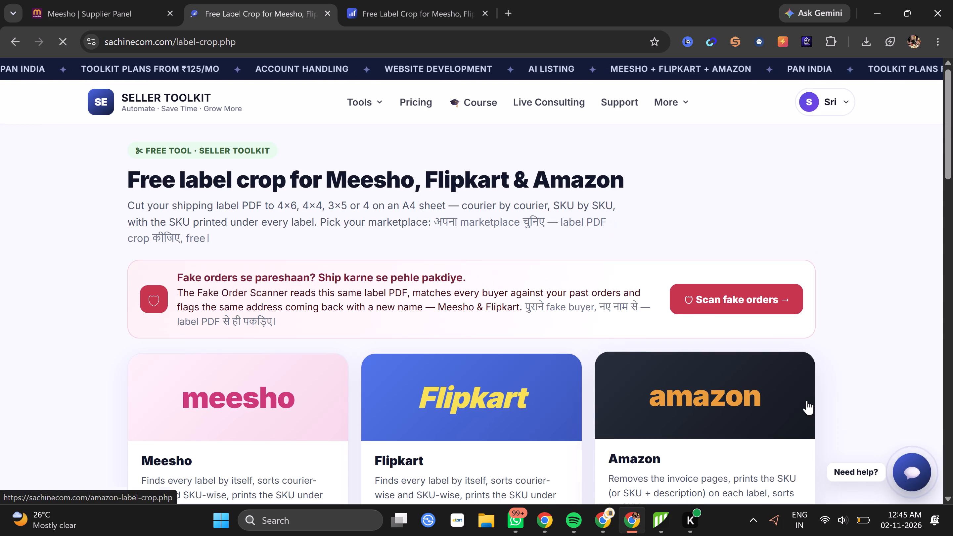
pyautogui.scroll(-3, 642, 320)
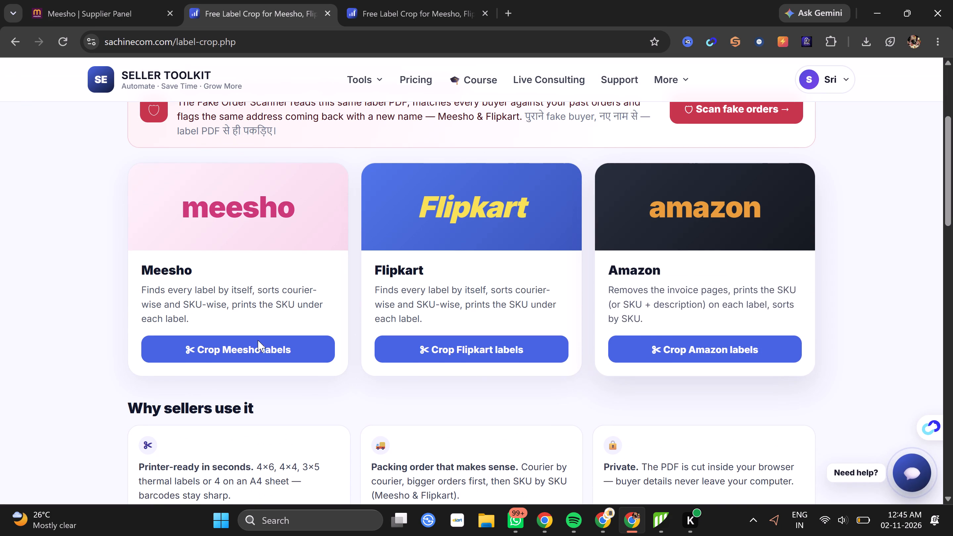
pyautogui.click(258, 353)
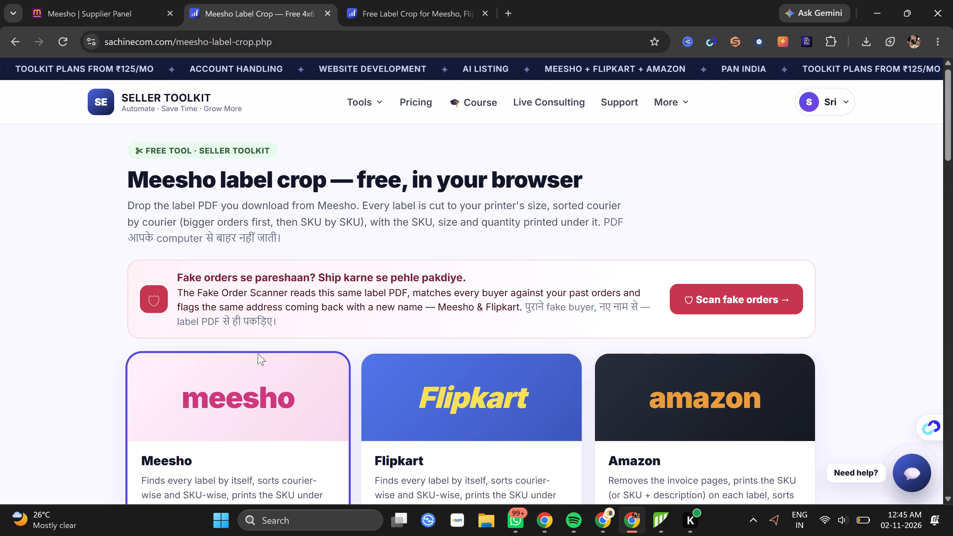
# Load today's Sub_Order_Labels PDF from Downloads into the Meesho cropper and crop its labels.
pyautogui.scroll(-5, 258, 353)
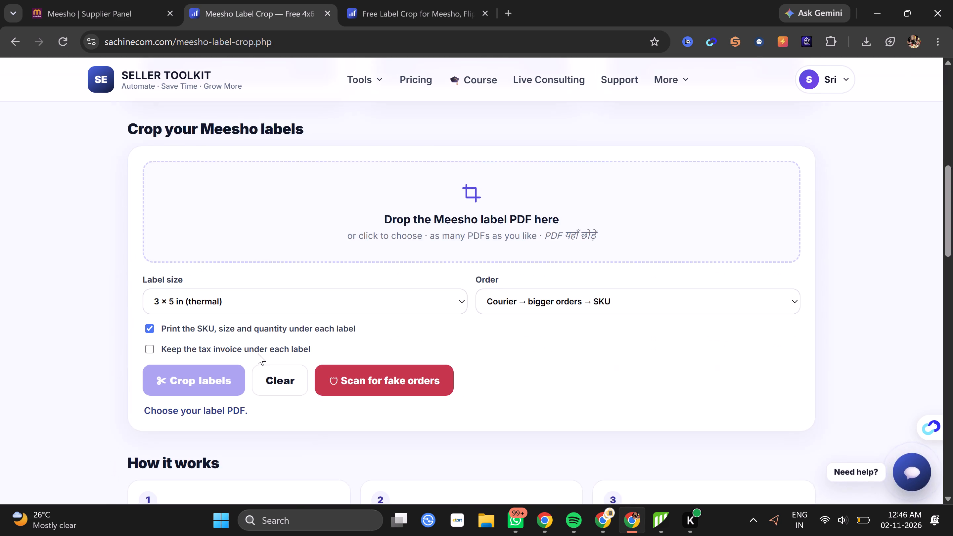
pyautogui.click(468, 147)
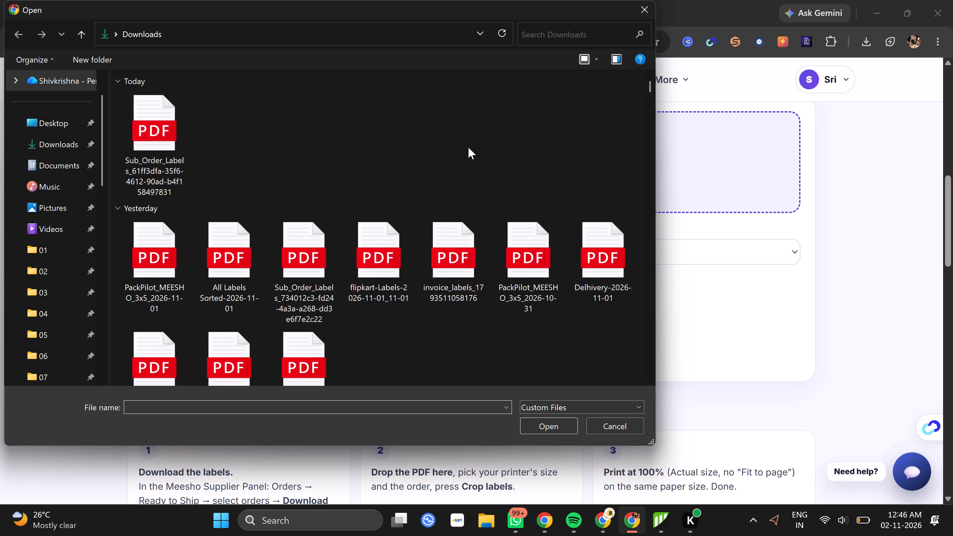
pyautogui.click(141, 153)
pyautogui.click(551, 430)
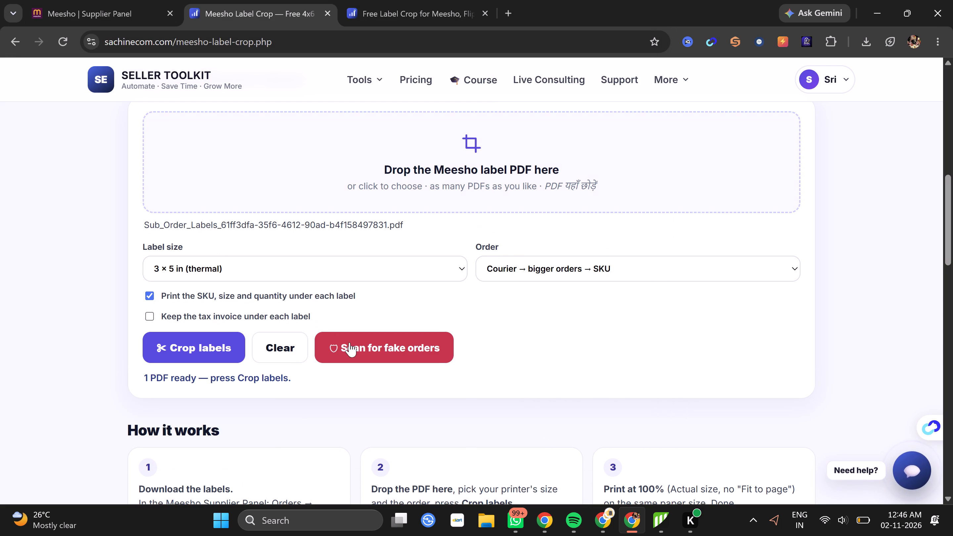
pyautogui.click(166, 345)
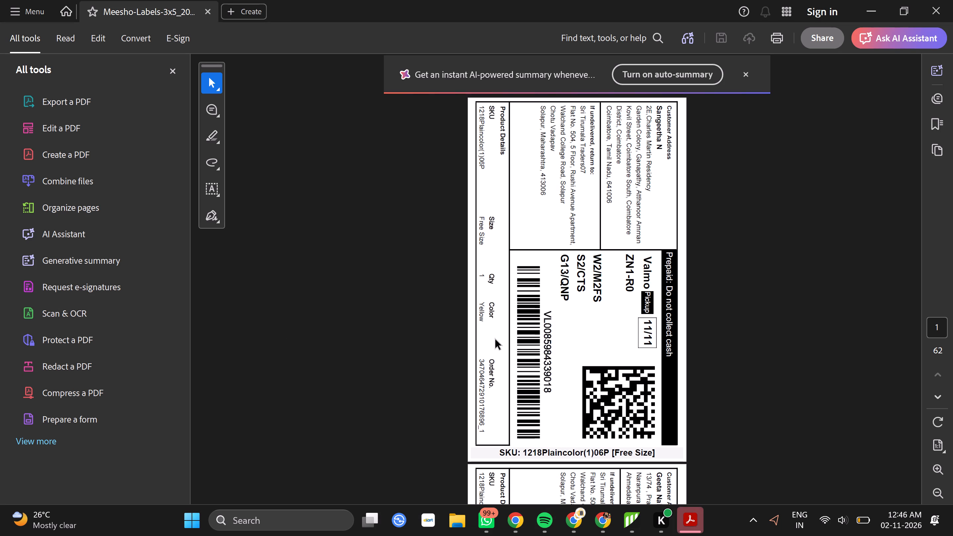
# Examine the cropped 3x5 labels in the Meesho-Labels PDF for layout, courier, pickup date and SKU line, and close the PDF viewer.
pyautogui.scroll(-10, 495, 339)
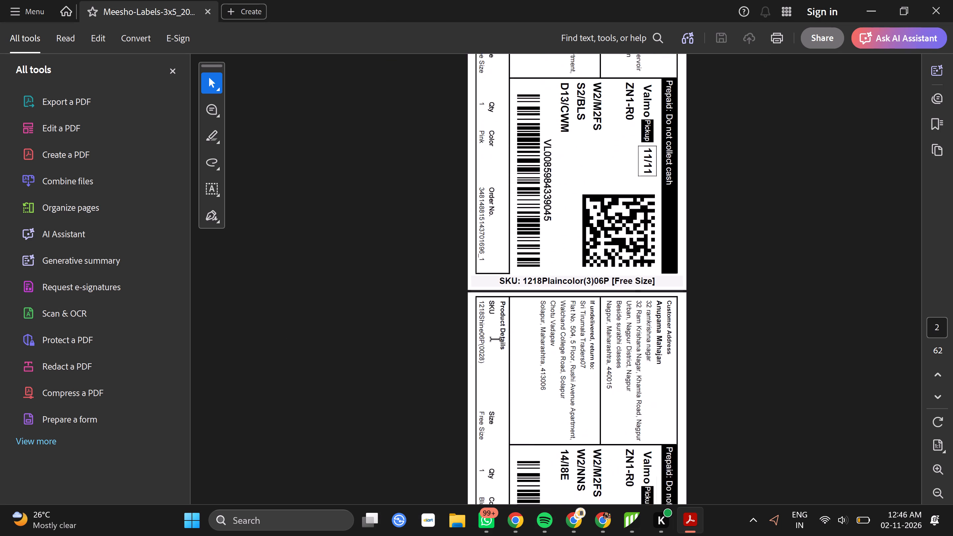
pyautogui.scroll(-5, 495, 339)
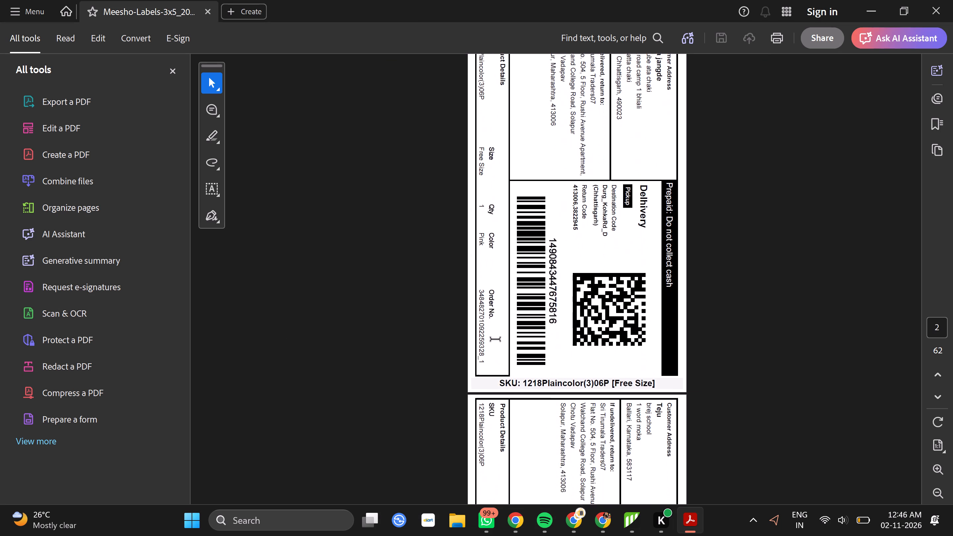
pyautogui.scroll(-5, 495, 339)
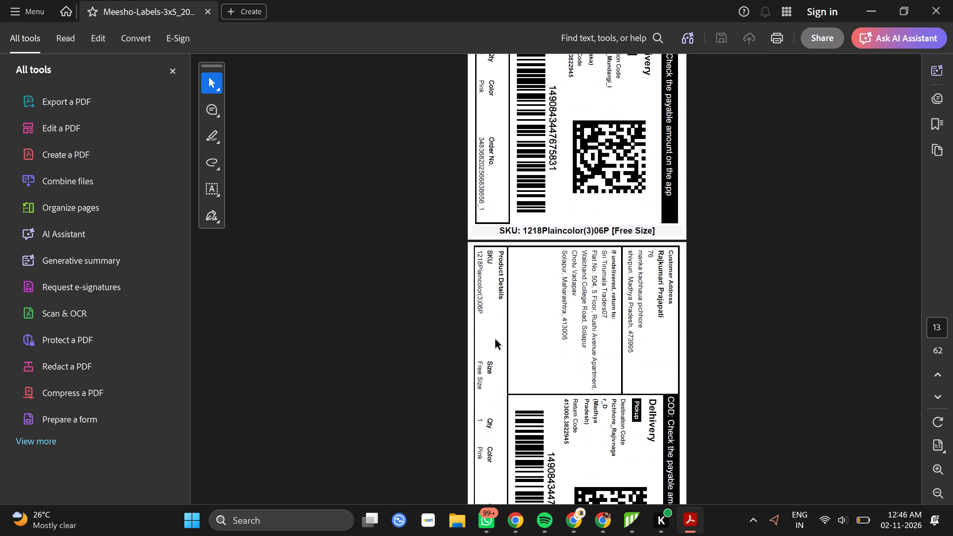
pyautogui.scroll(-7, 495, 339)
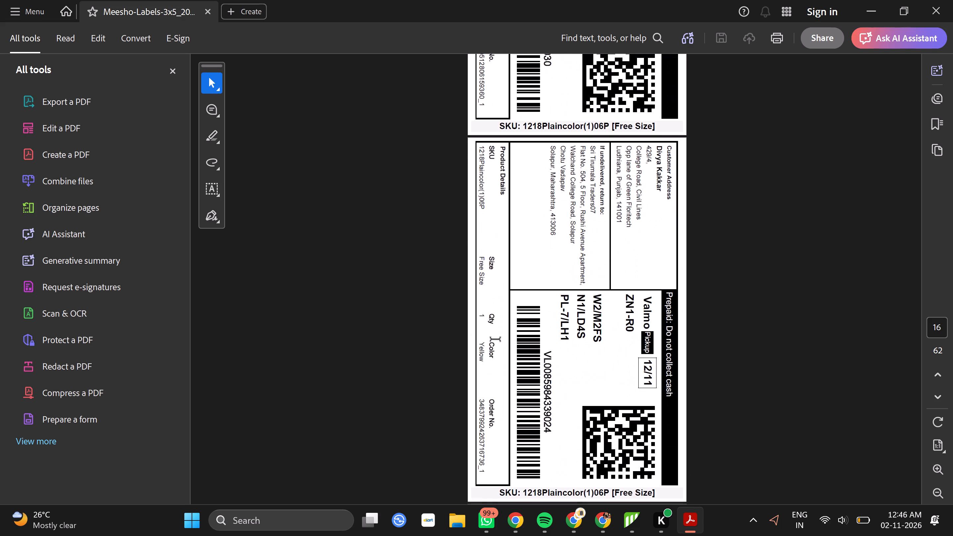
pyautogui.scroll(-7, 495, 339)
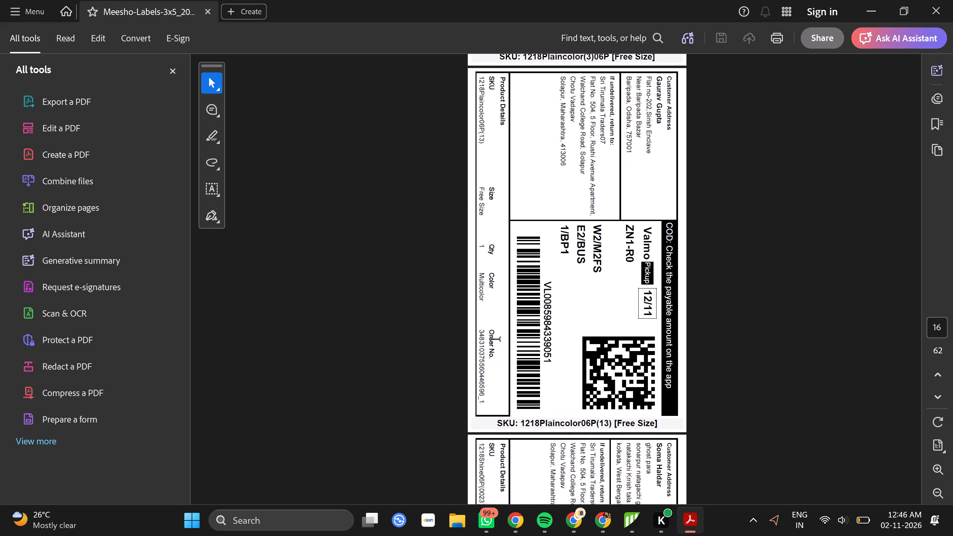
pyautogui.scroll(-5, 495, 339)
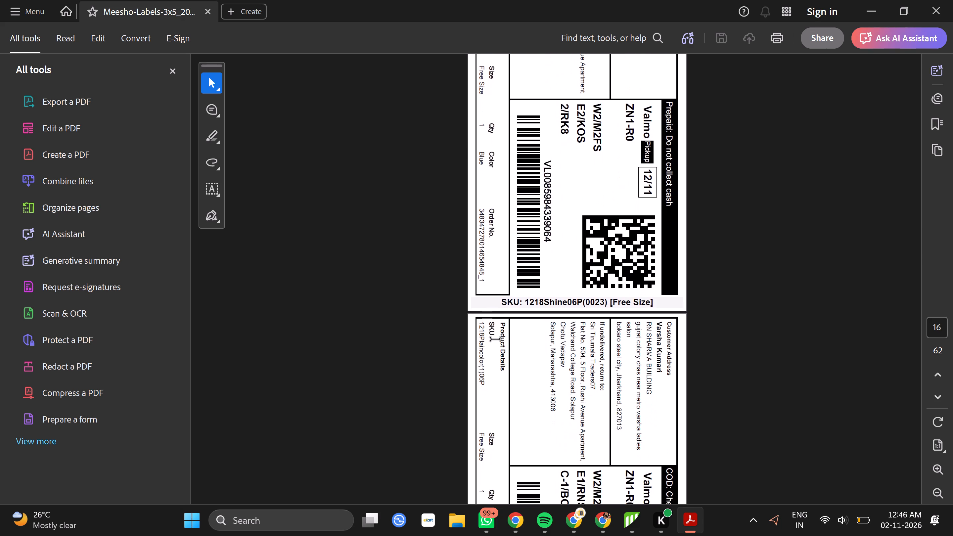
pyautogui.scroll(-7, 495, 339)
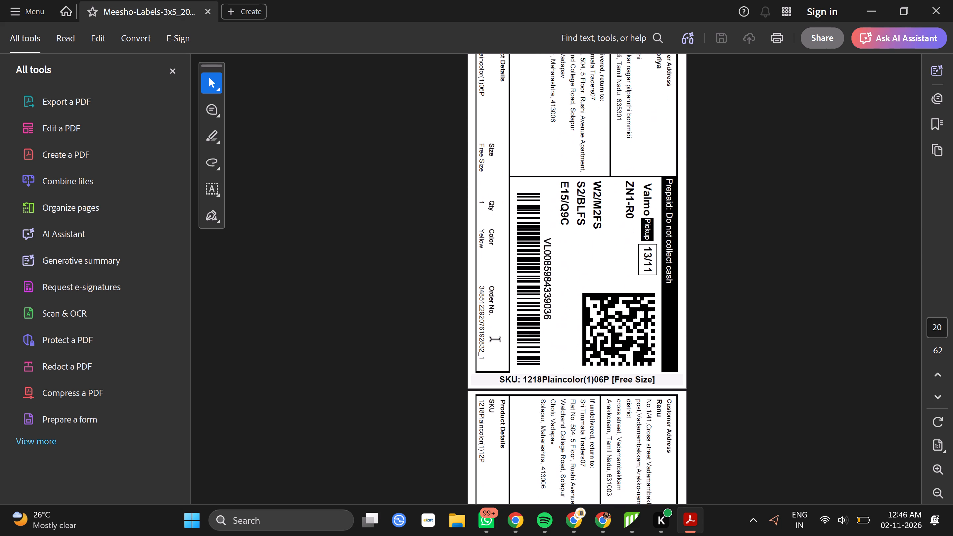
pyautogui.scroll(-3, 495, 339)
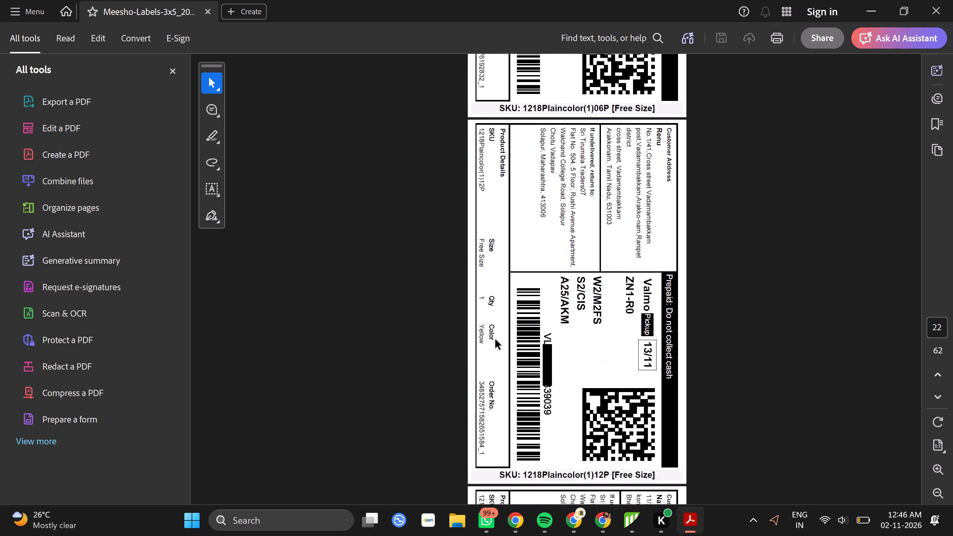
pyautogui.scroll(-4, 495, 339)
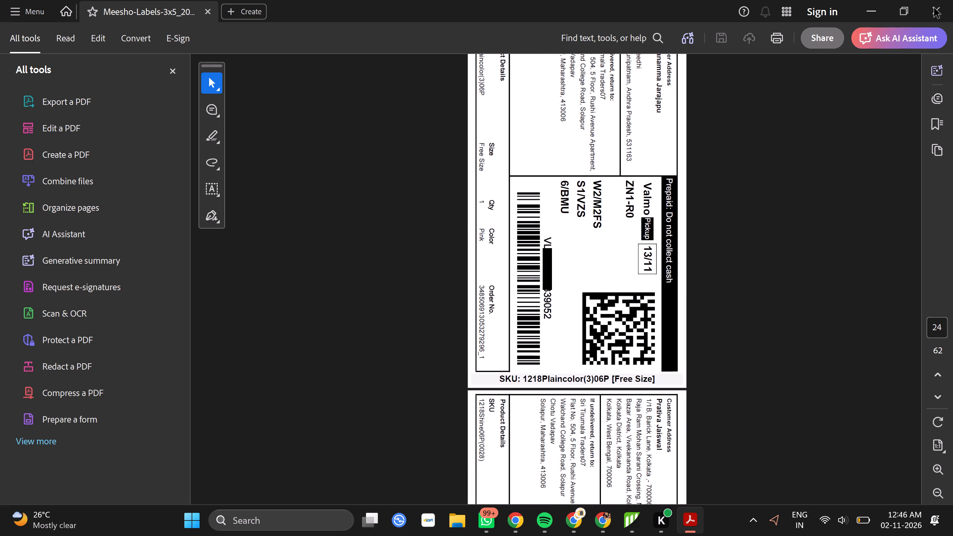
pyautogui.click(932, 6)
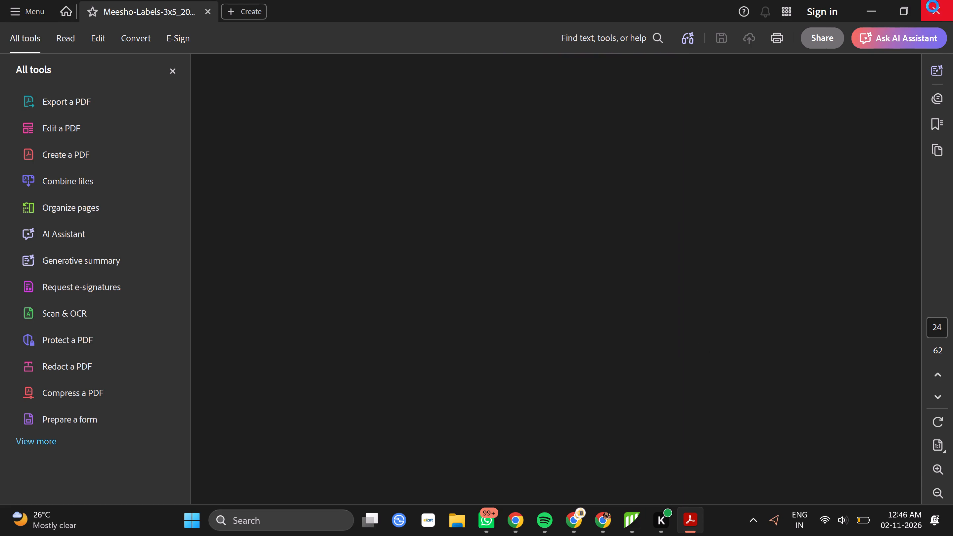
# Look over the Meesho label crop page in Chrome, including the crop summary, printing instructions, seller questions and available tools.
pyautogui.scroll(-4, 599, 414)
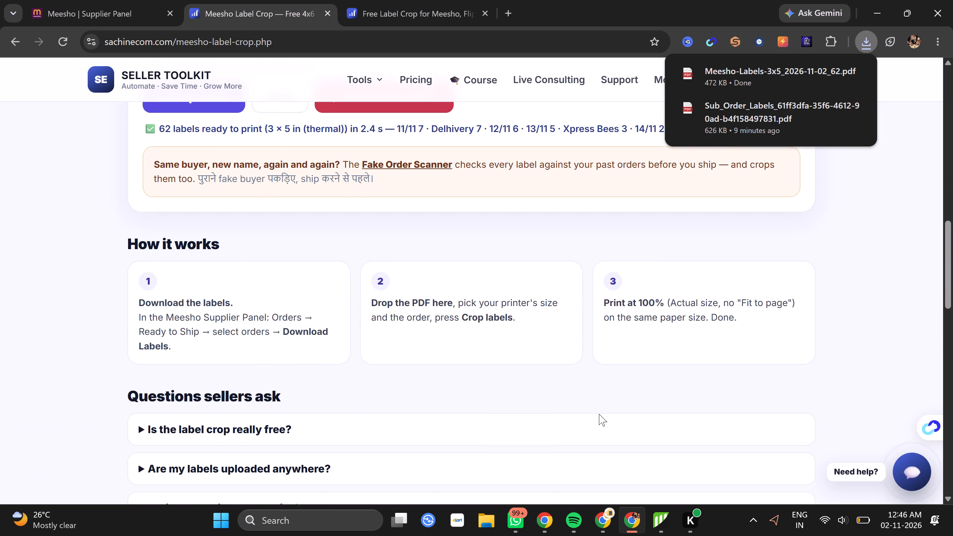
pyautogui.scroll(-3, 599, 414)
pyautogui.scroll(1, 599, 414)
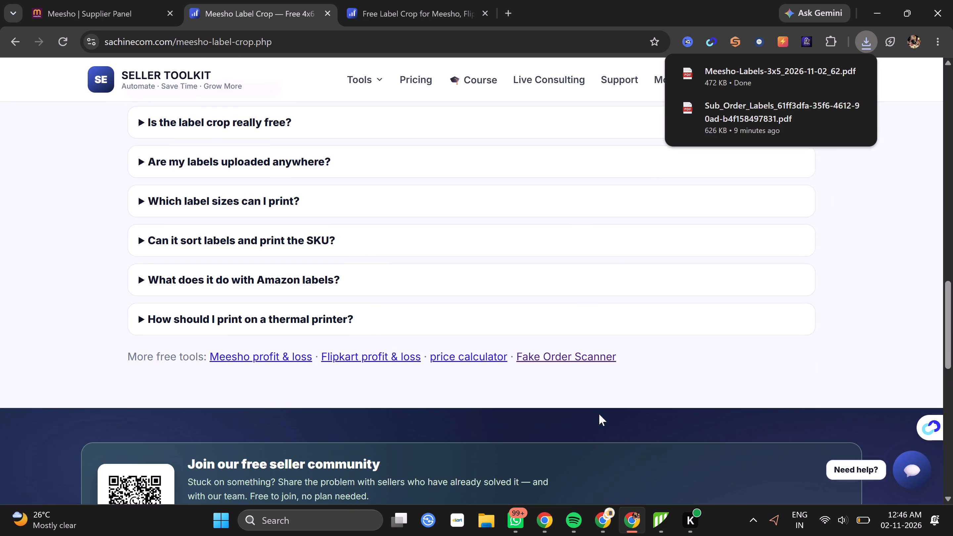
pyautogui.scroll(5, 599, 414)
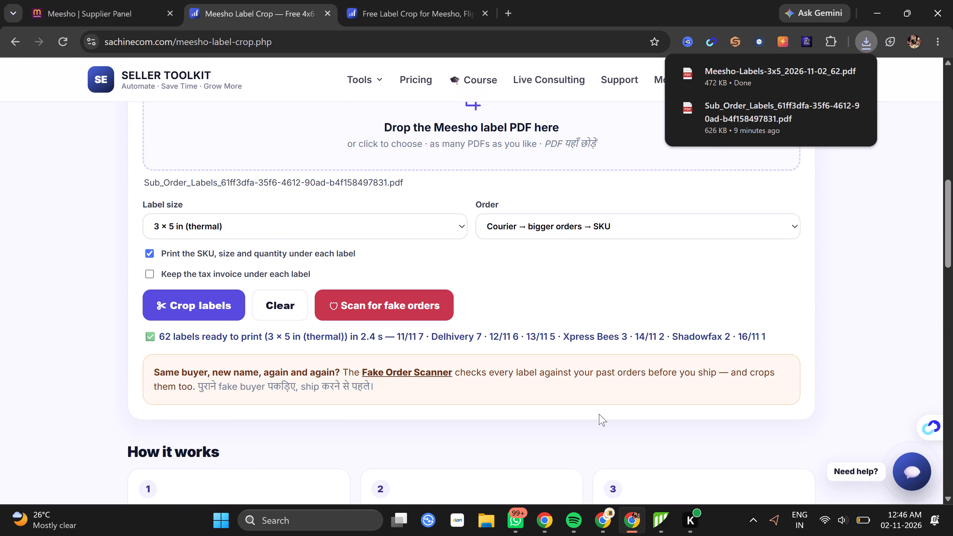
pyautogui.click(599, 414)
pyautogui.scroll(-2, 599, 414)
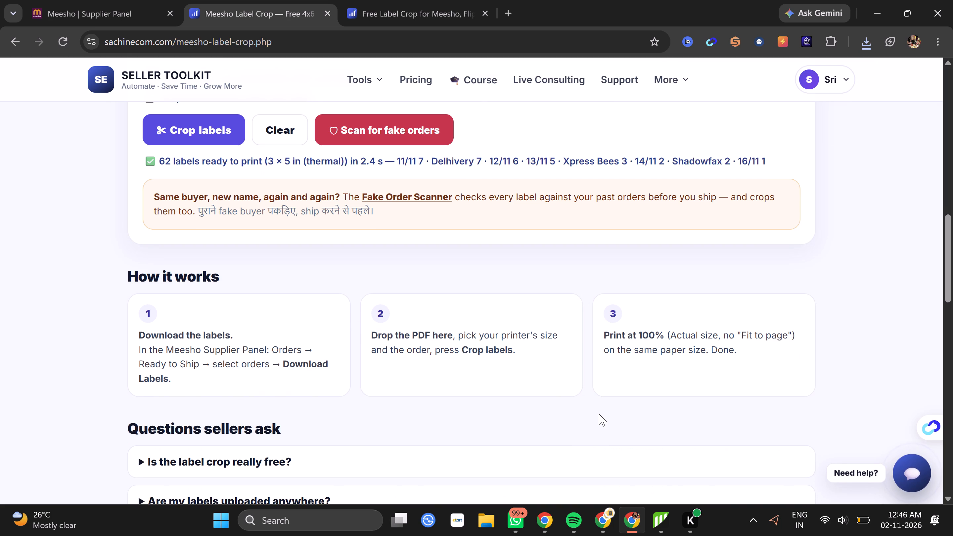
pyautogui.scroll(-1, 599, 414)
pyautogui.scroll(3, 599, 414)
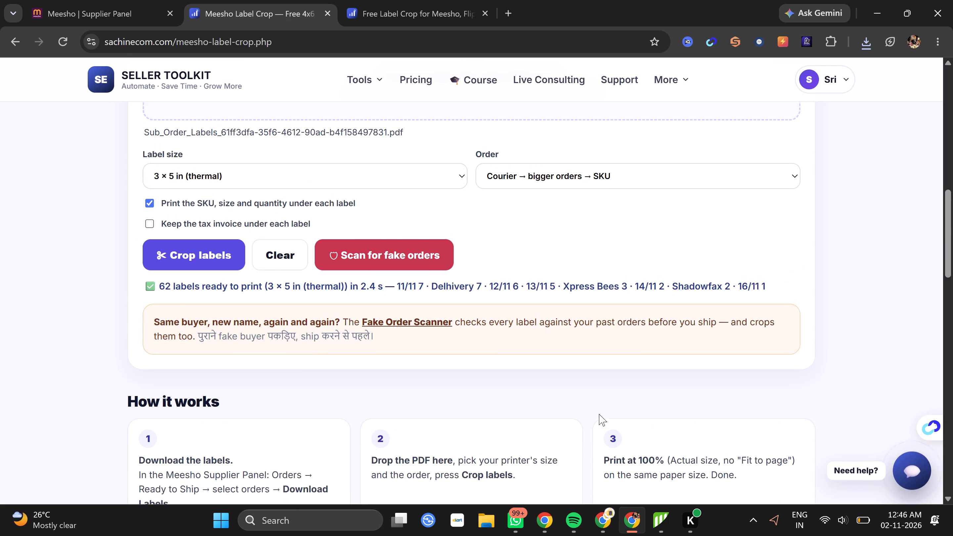
pyautogui.scroll(2, 599, 414)
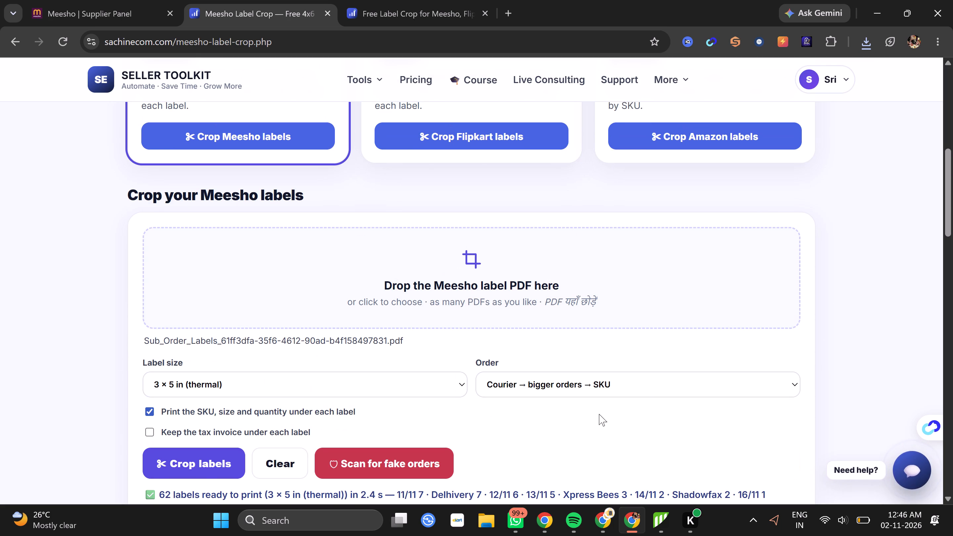
pyautogui.scroll(4, 599, 414)
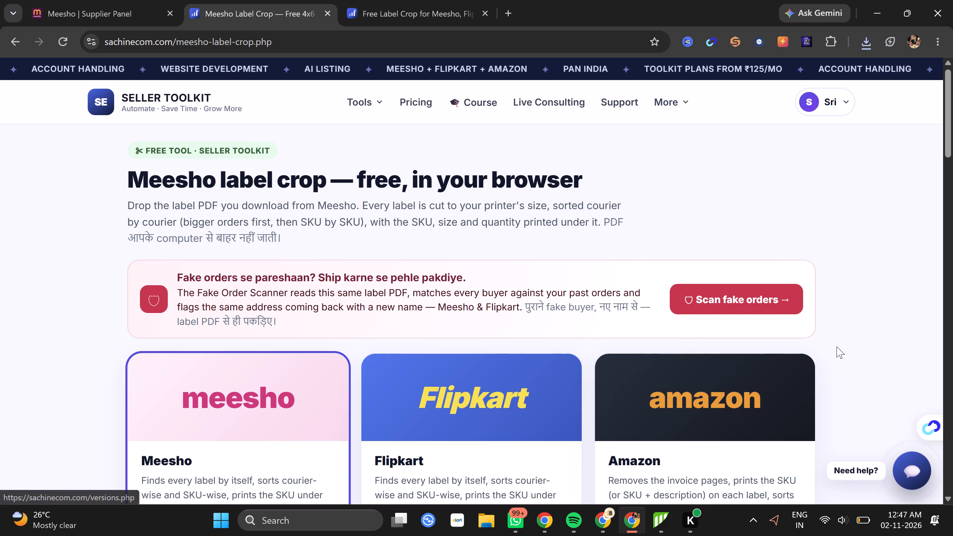
pyautogui.scroll(-6, 645, 318)
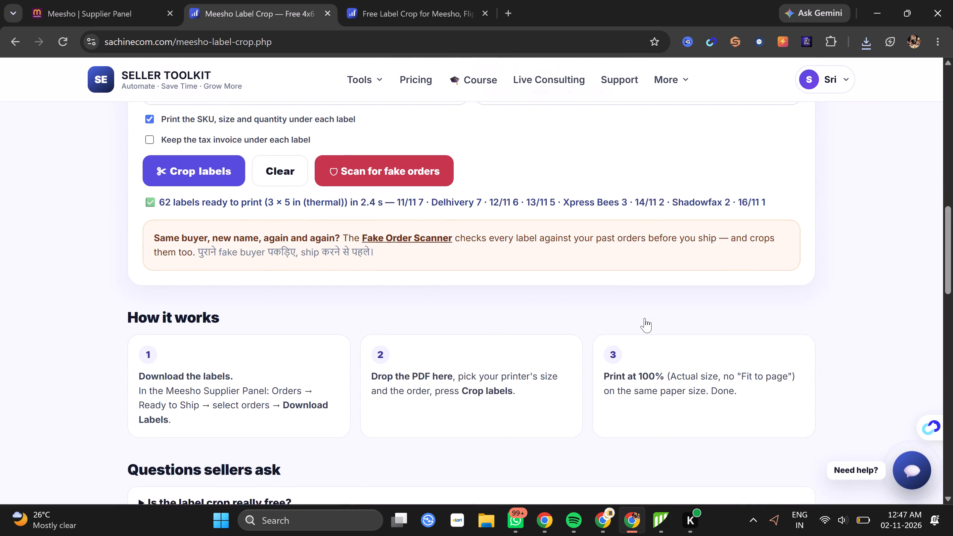
pyautogui.scroll(-6, 645, 318)
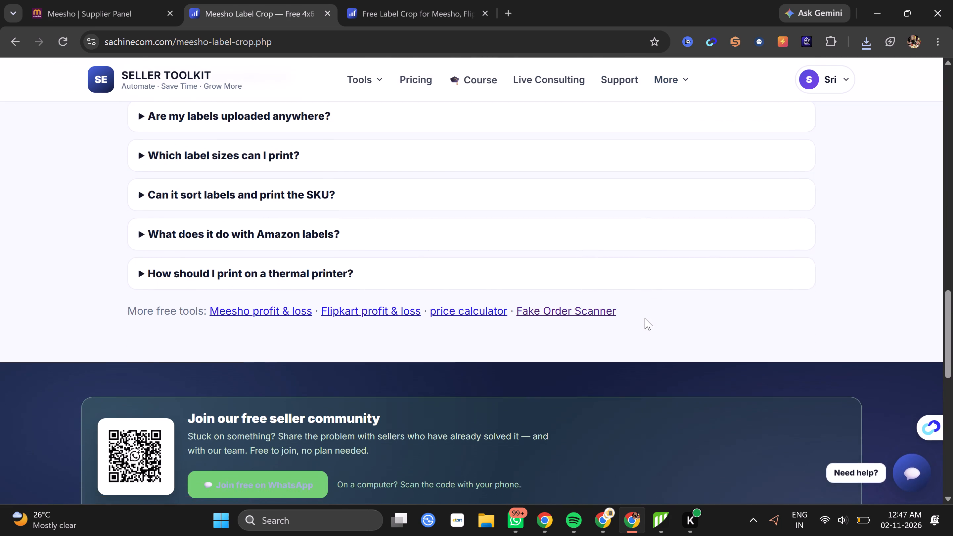
pyautogui.scroll(-6, 645, 318)
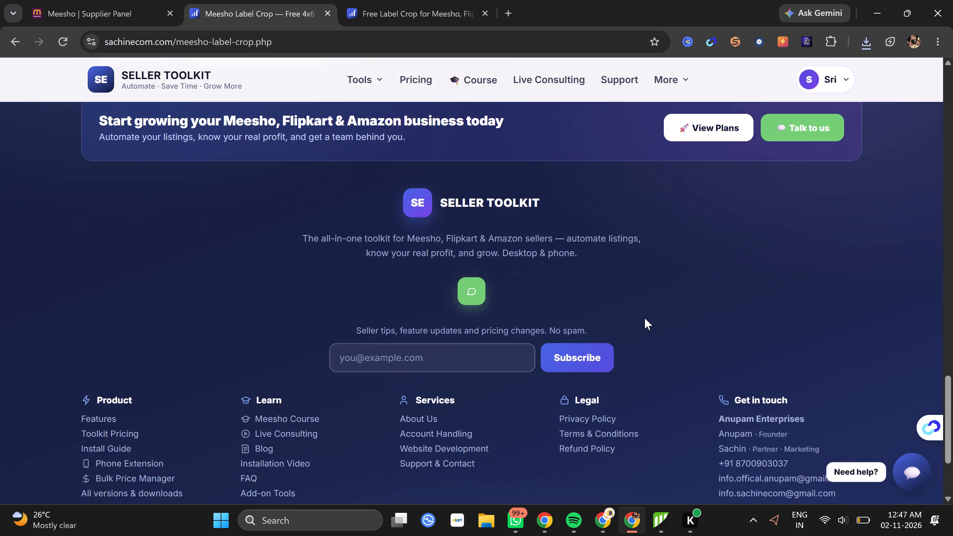
pyautogui.scroll(-2, 645, 318)
pyautogui.scroll(6, 645, 318)
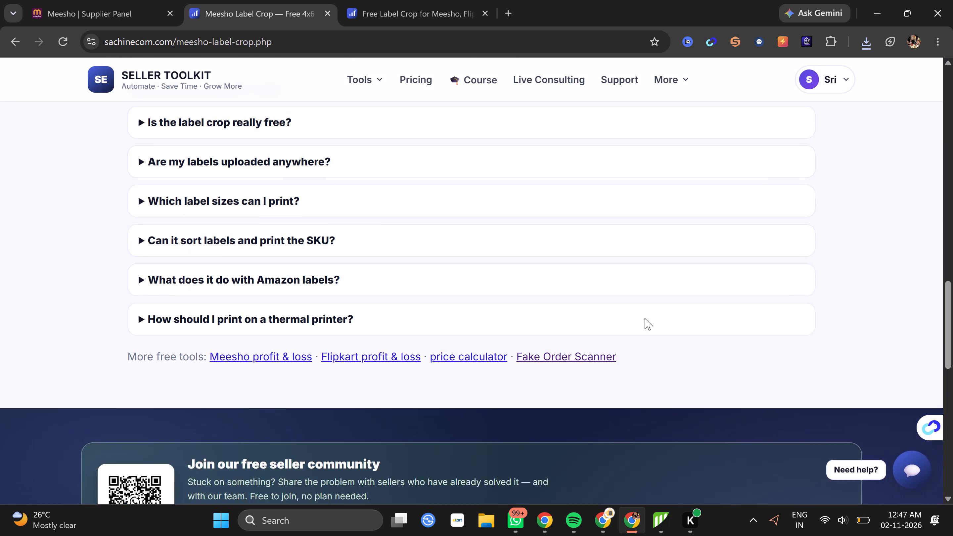
pyautogui.scroll(3, 645, 318)
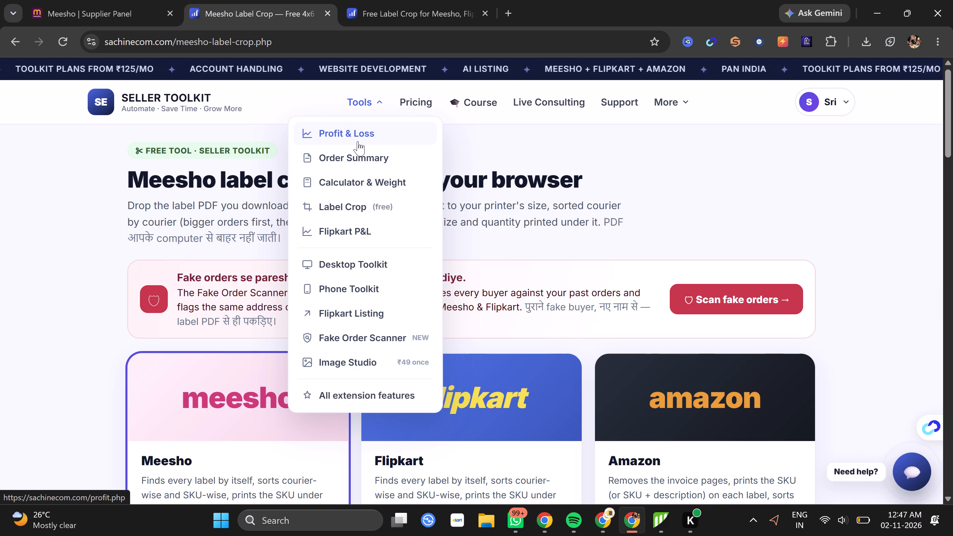
pyautogui.click(568, 152)
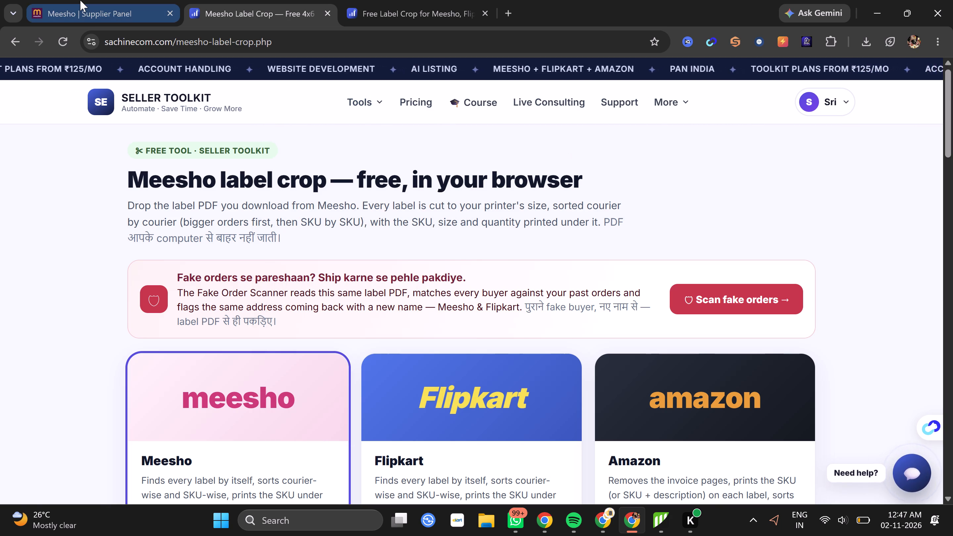
# Return to the Ready to Ship orders in the Meesho Supplier Panel.
pyautogui.click(80, 0)
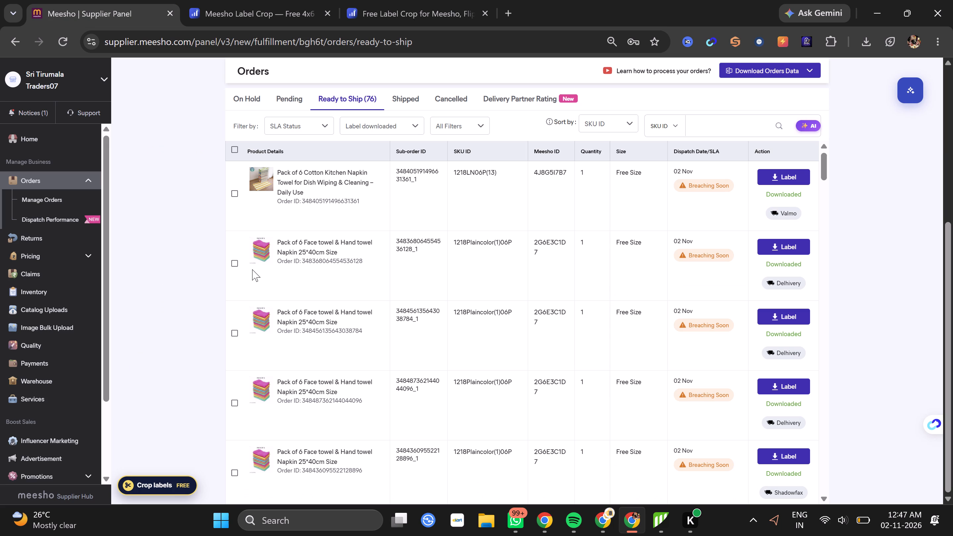
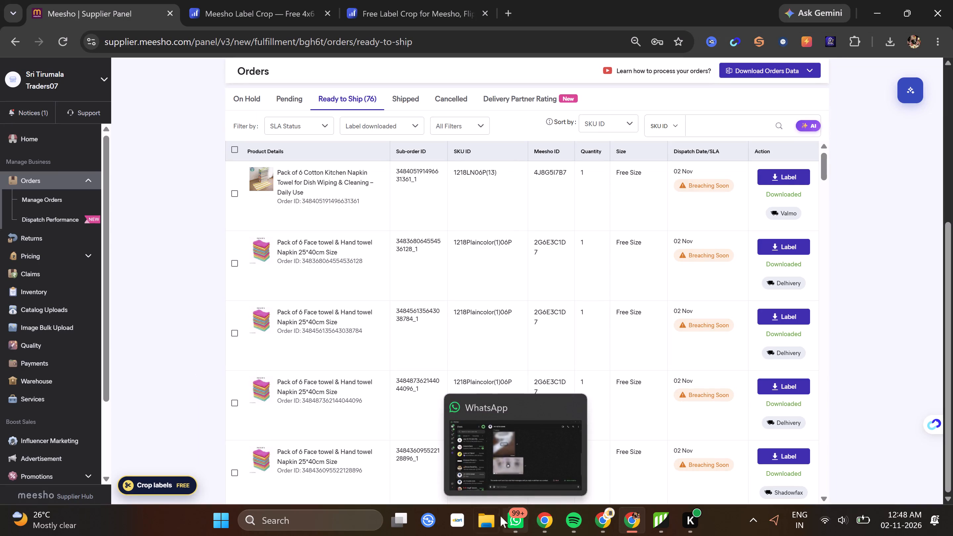
# Open today's Meesho-Labels 3x5 PDF from the Downloads folder in File Explorer.
pyautogui.click(486, 514)
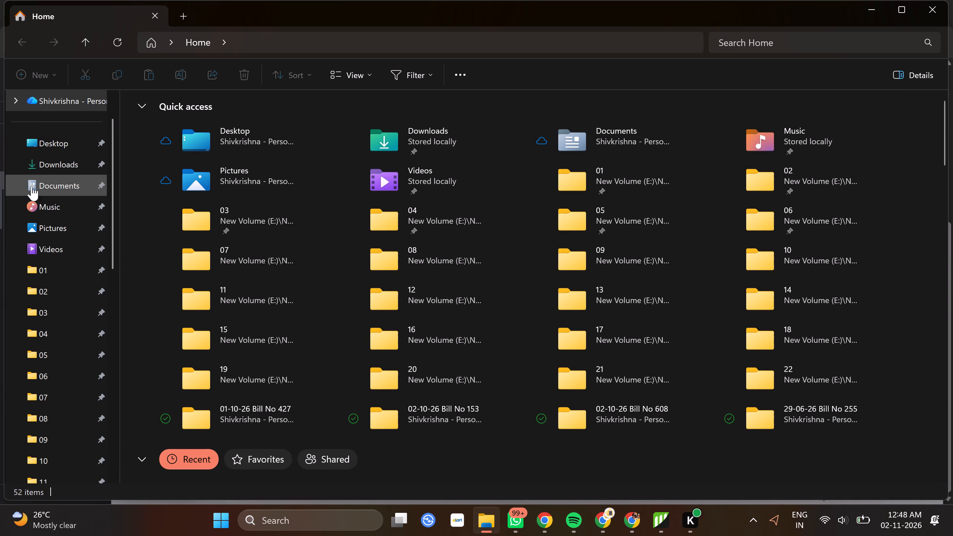
pyautogui.click(36, 183)
pyautogui.click(83, 166)
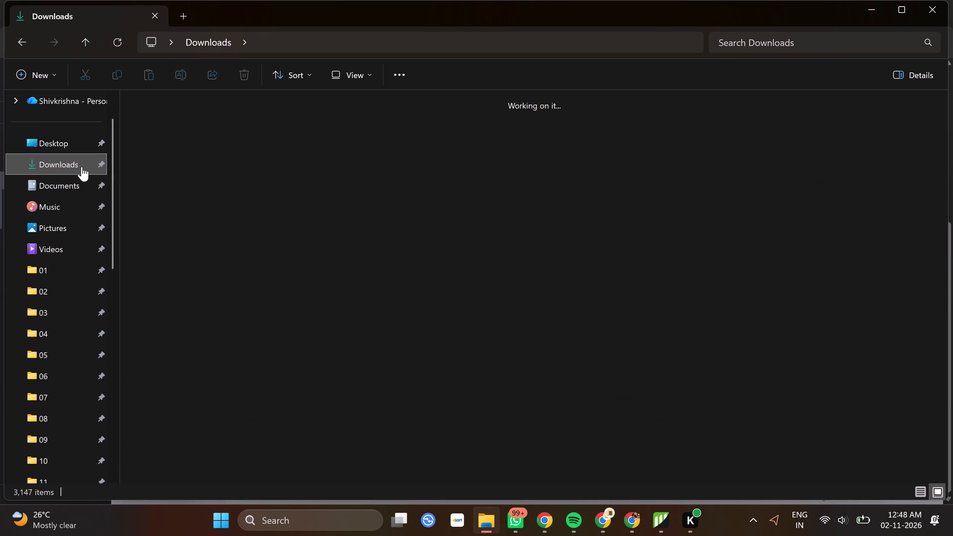
pyautogui.click(150, 161)
pyautogui.doubleClick(138, 169)
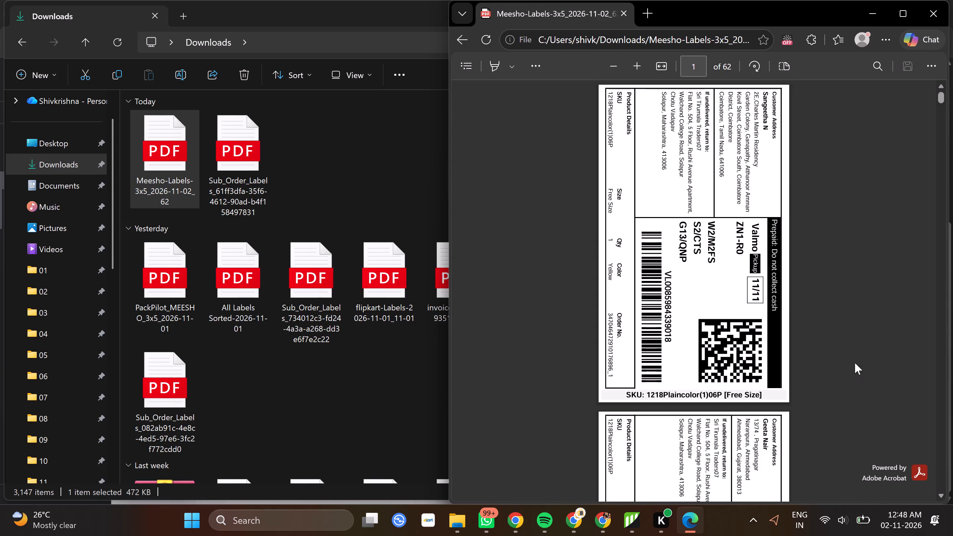
# Examine the first ten cropped labels in the Meesho-Labels PDF, checking courier, pickup date and SKU line at full window size.
pyautogui.scroll(-7, 833, 265)
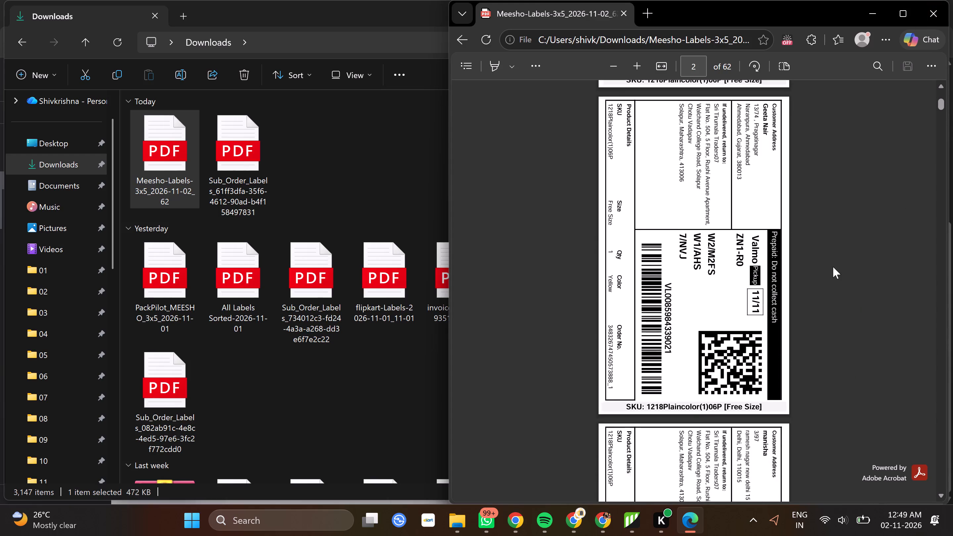
pyautogui.click(914, 15)
pyautogui.scroll(-4, 613, 250)
pyautogui.scroll(-10, 617, 279)
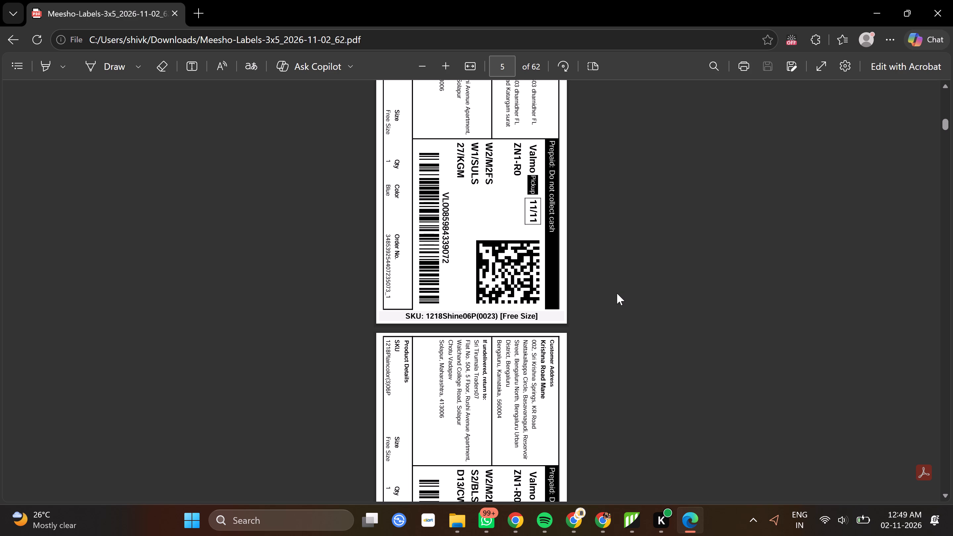
pyautogui.scroll(-3, 617, 293)
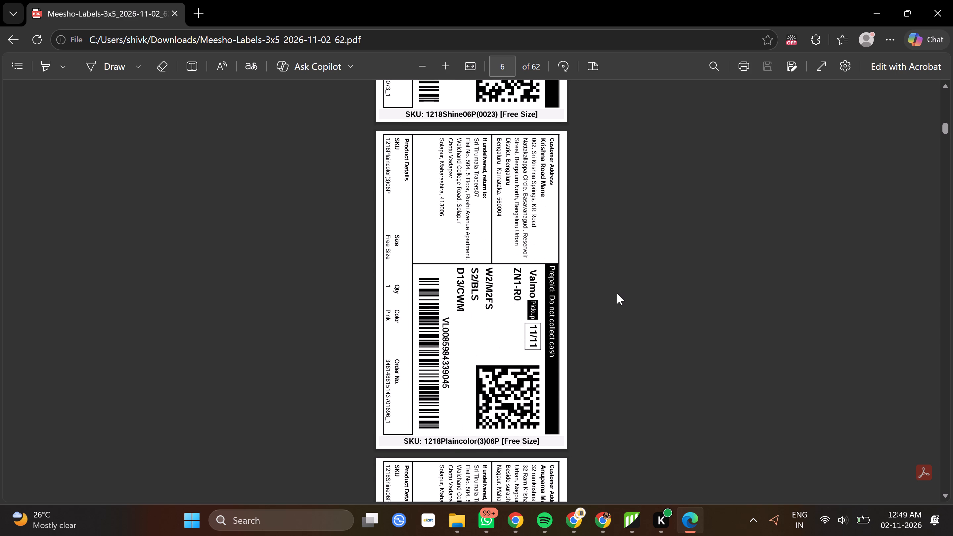
pyautogui.scroll(-2, 617, 294)
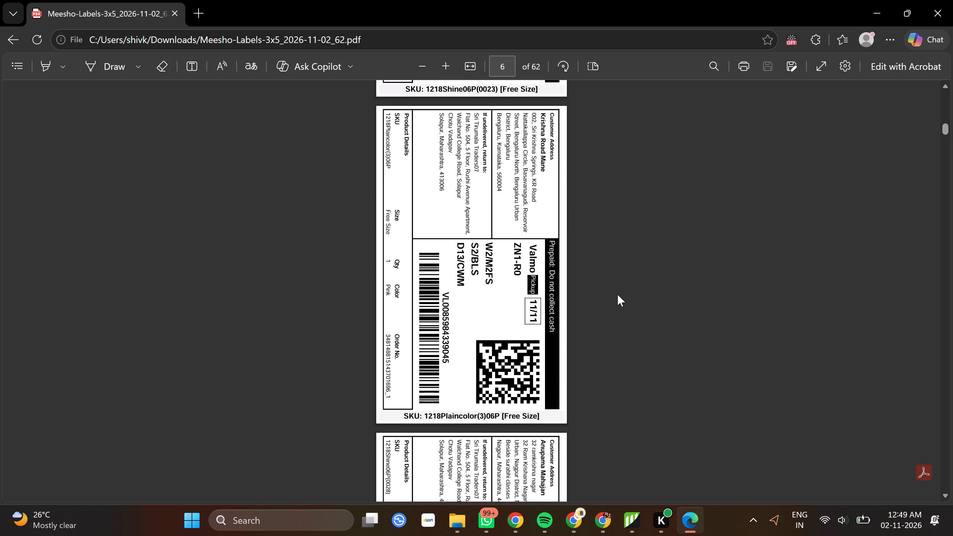
pyautogui.scroll(-10, 618, 296)
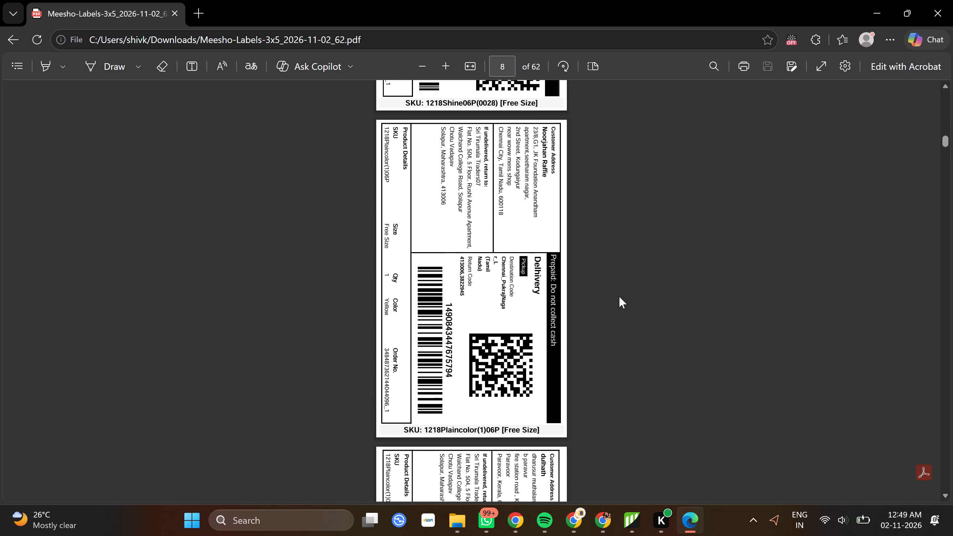
pyautogui.scroll(-3, 619, 296)
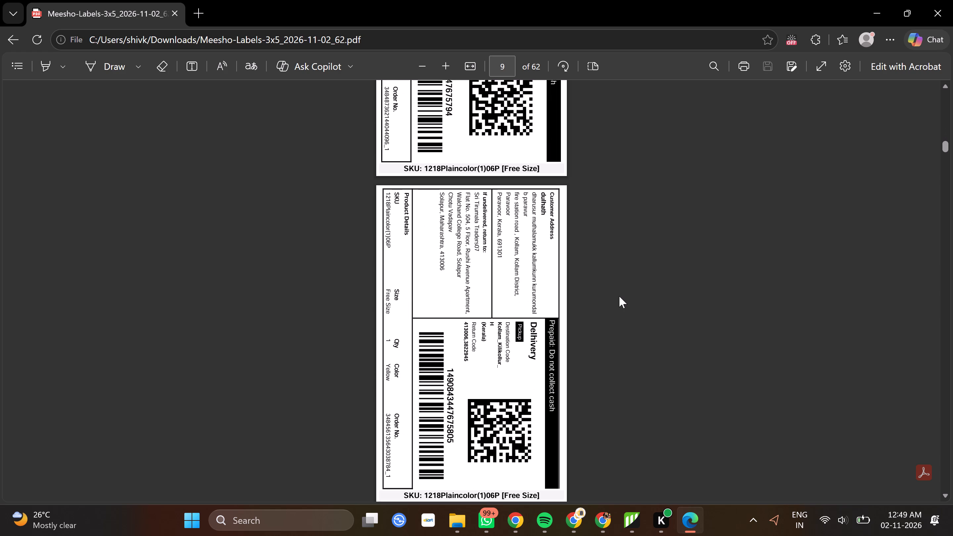
pyautogui.scroll(-2, 619, 296)
# Print pages 1-10 of the Meesho-Labels PDF on the TSC TE244 in portrait, checking the preview through the last label.
pyautogui.click(746, 63)
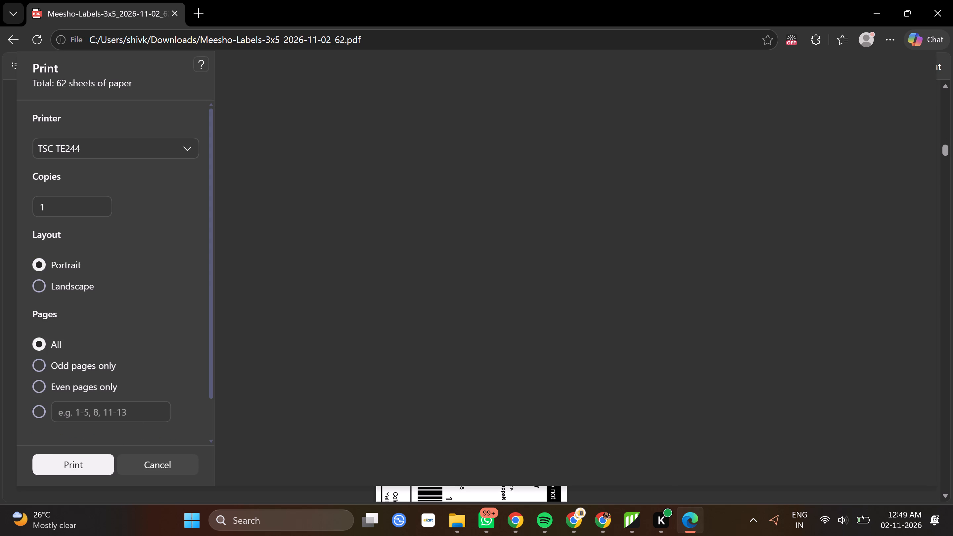
pyautogui.click(133, 413)
pyautogui.press('1')
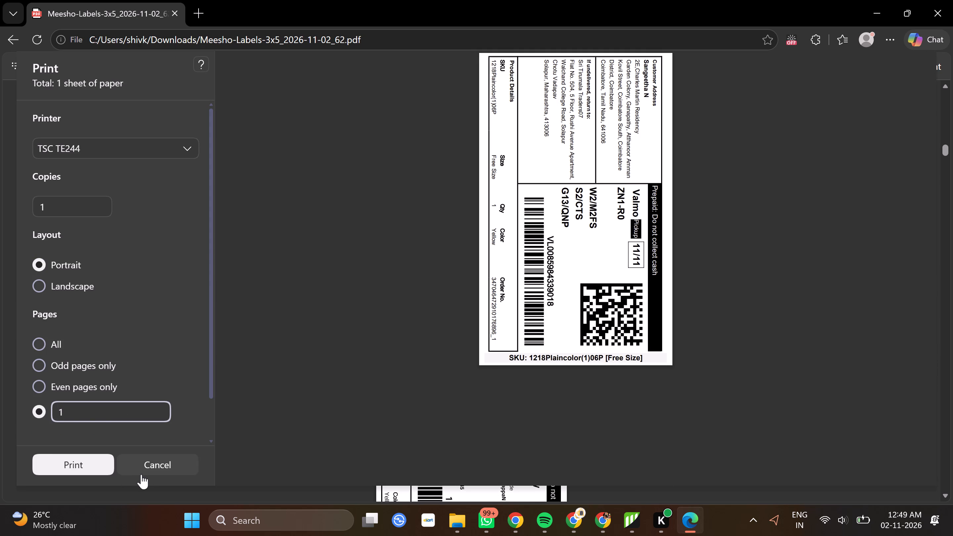
pyautogui.press('-')
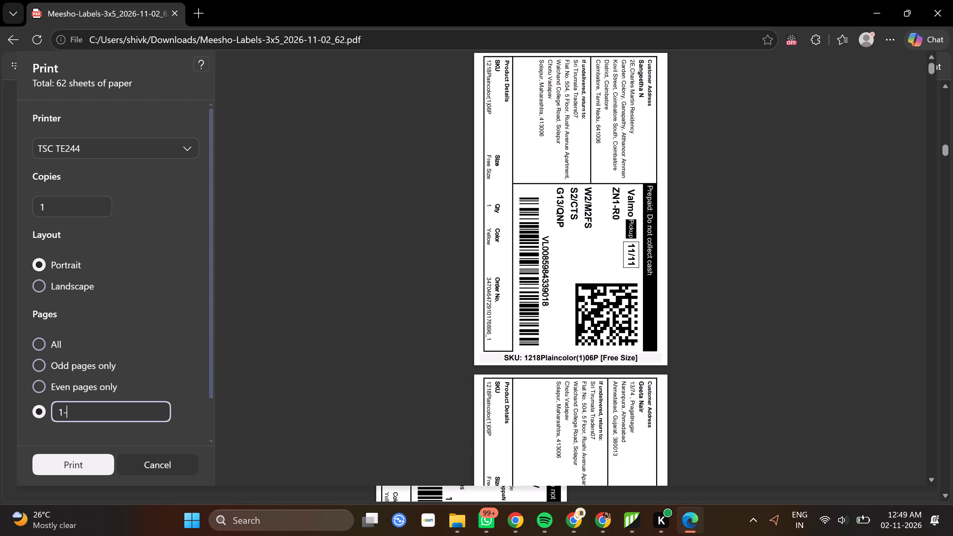
pyautogui.write('10')
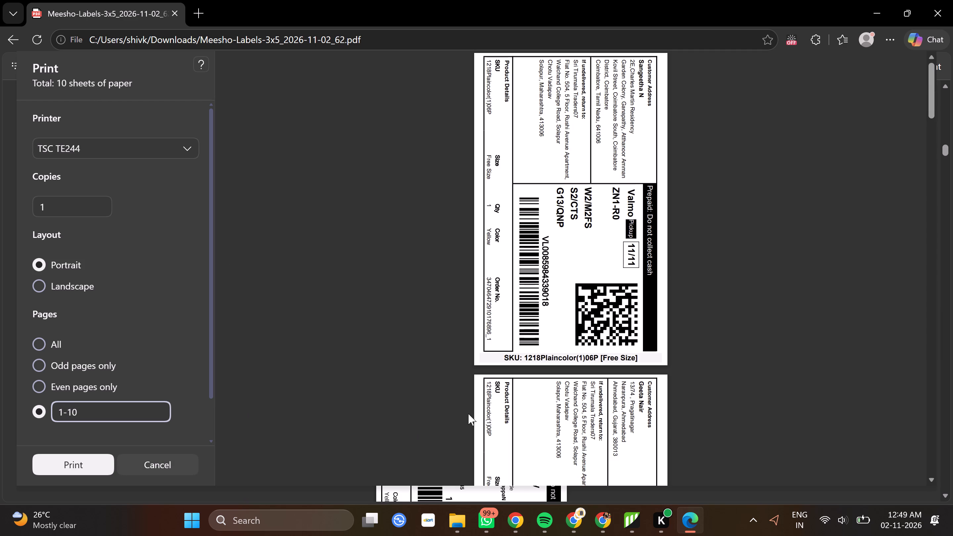
pyautogui.scroll(4, 470, 414)
pyautogui.scroll(-9, 590, 388)
pyautogui.scroll(-12, 591, 388)
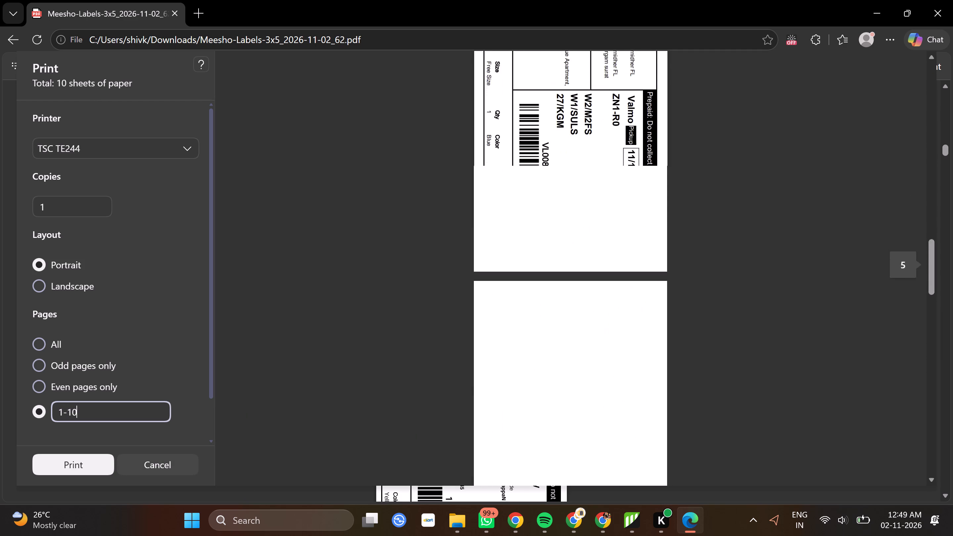
pyautogui.scroll(-20, 593, 387)
pyautogui.scroll(-7, 593, 387)
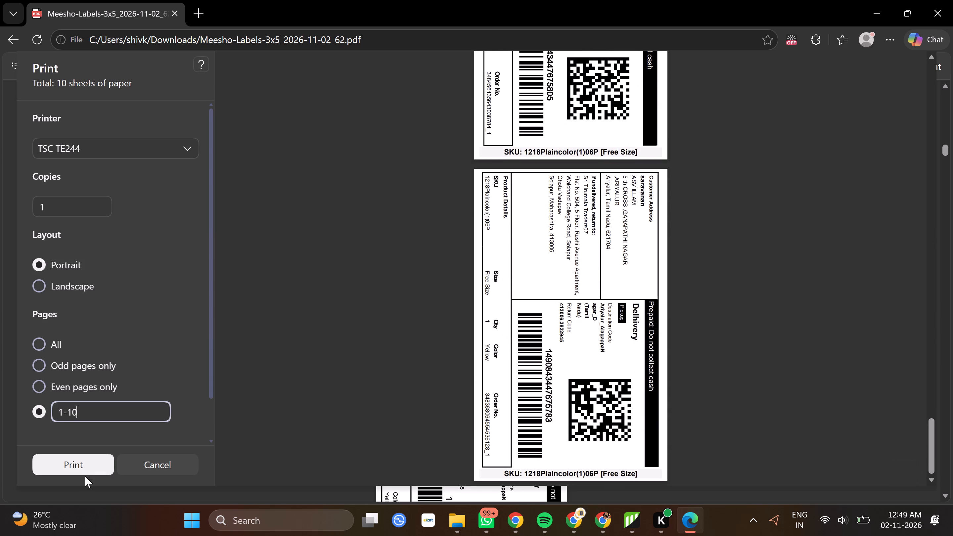
pyautogui.click(84, 466)
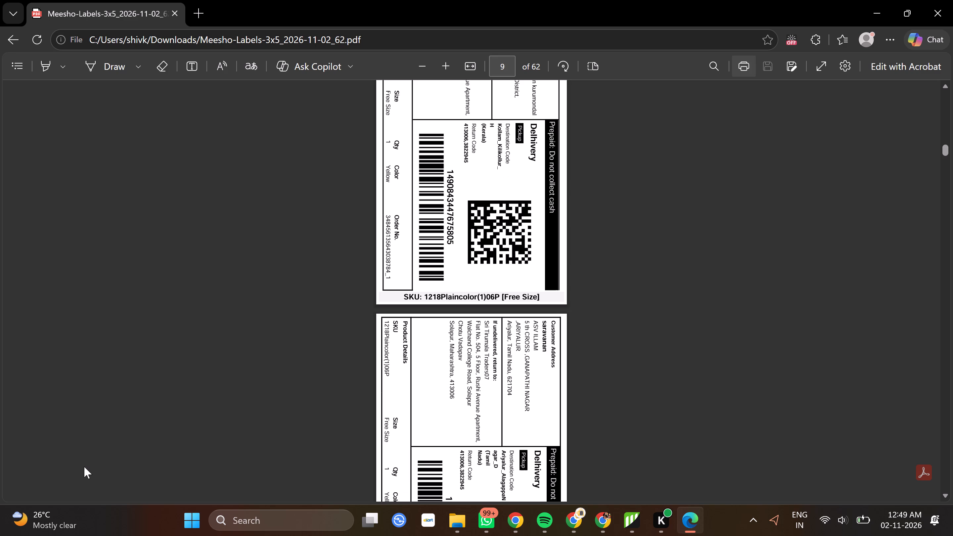
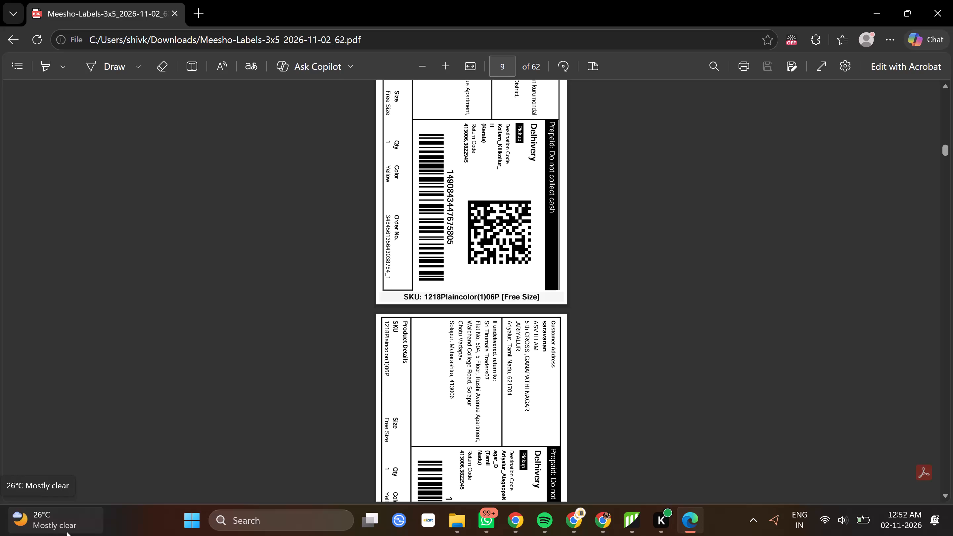
# Print pages 11-62 of the Meesho-Labels PDF on the TSC TE244 in portrait, checking the preview through the last label.
pyautogui.click(738, 66)
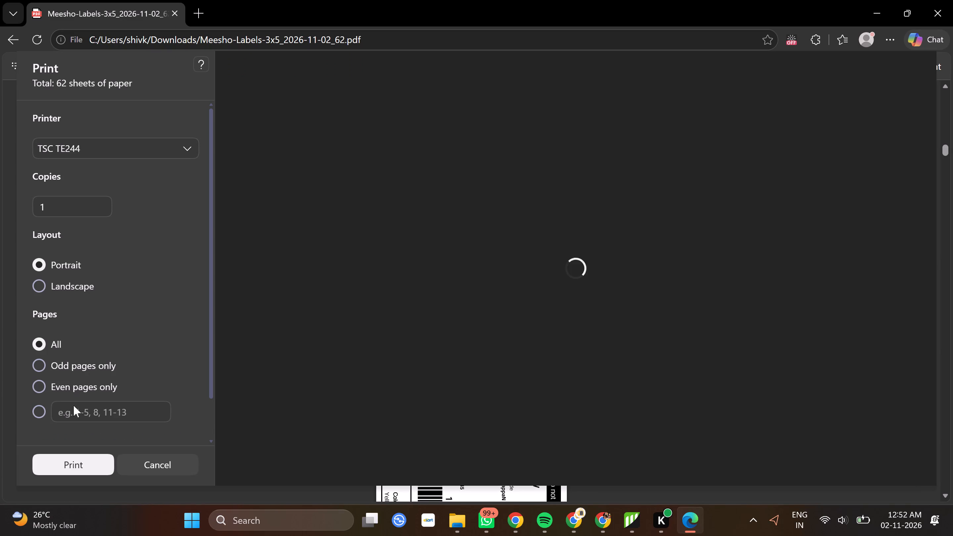
pyautogui.click(73, 405)
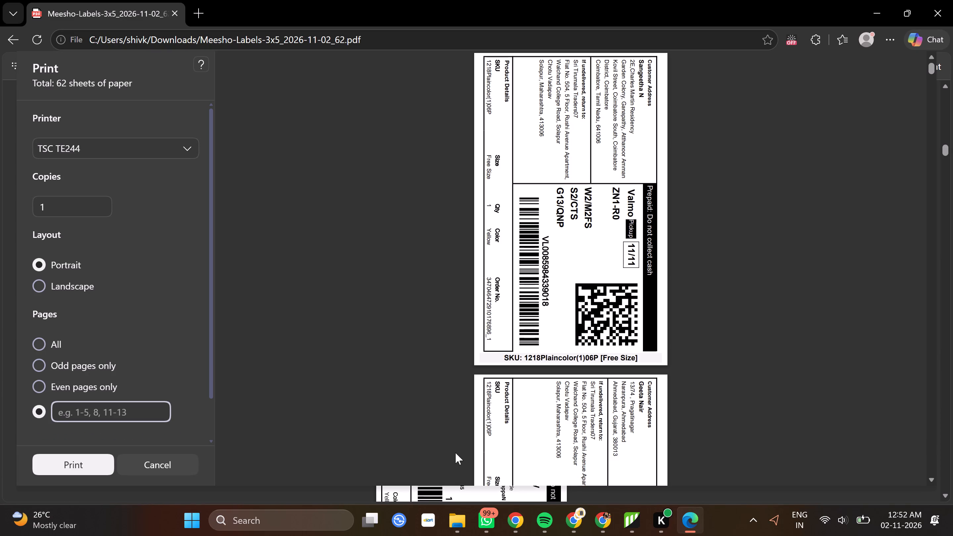
pyautogui.write('11')
pyautogui.write('-62')
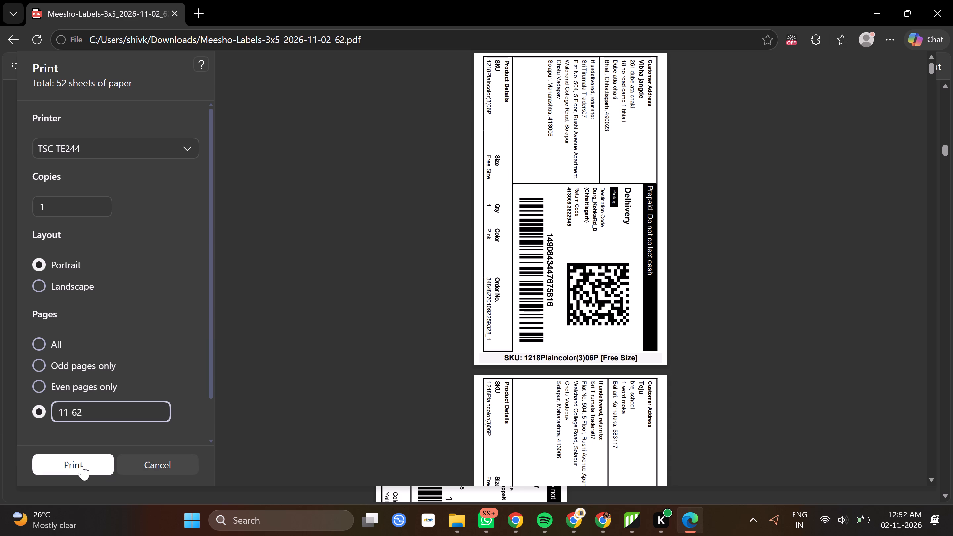
pyautogui.click(68, 413)
pyautogui.press('BackSpace')
pyautogui.press('0')
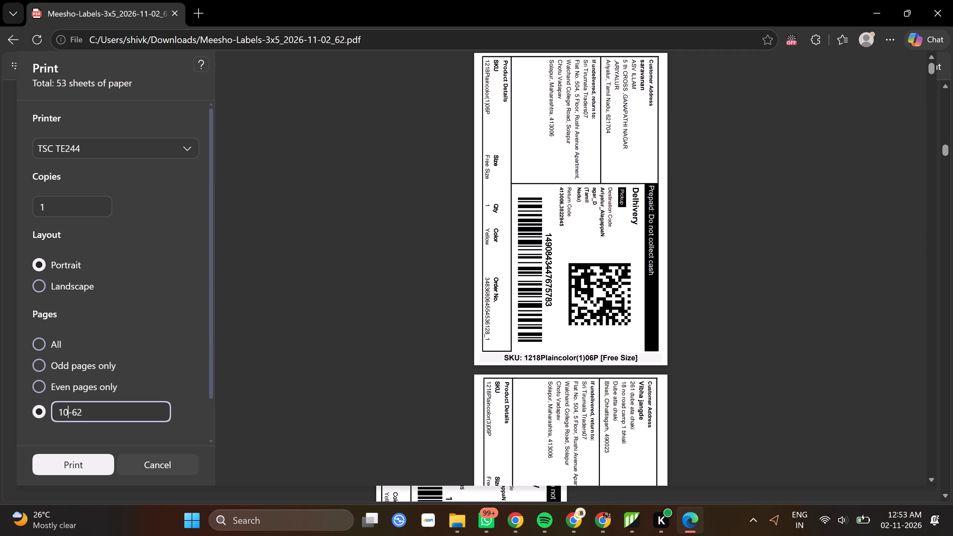
pyautogui.press('BackSpace')
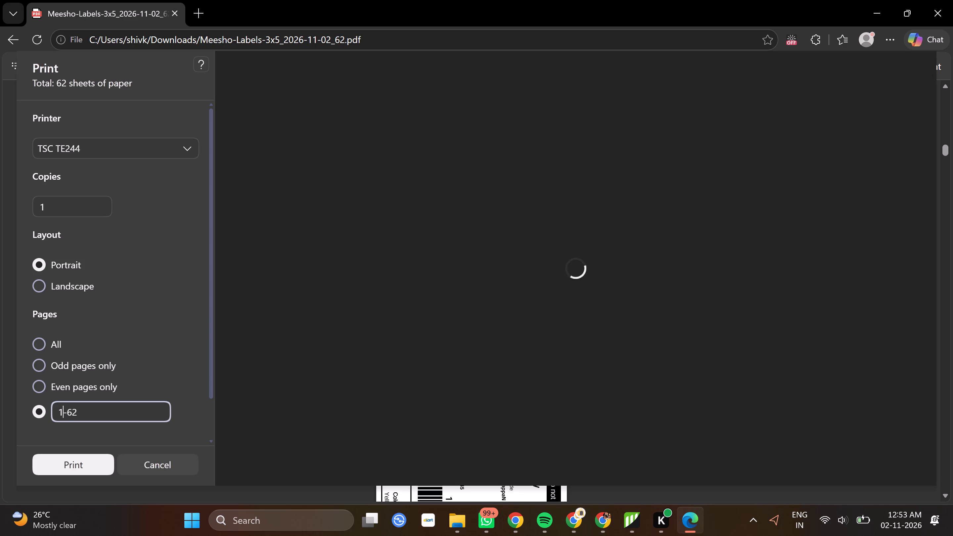
pyautogui.press('1')
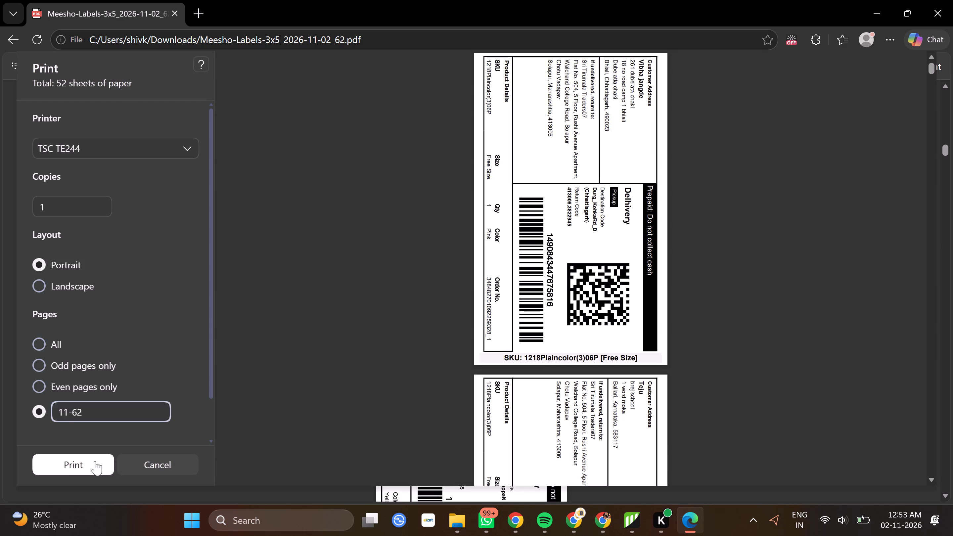
pyautogui.scroll(-5, 568, 382)
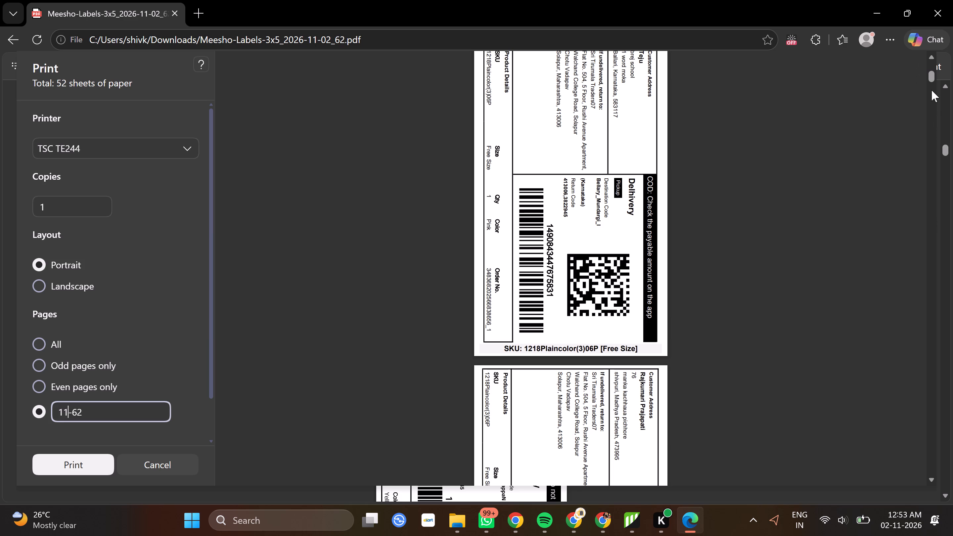
pyautogui.moveTo(931, 82); pyautogui.dragTo(952, 480)
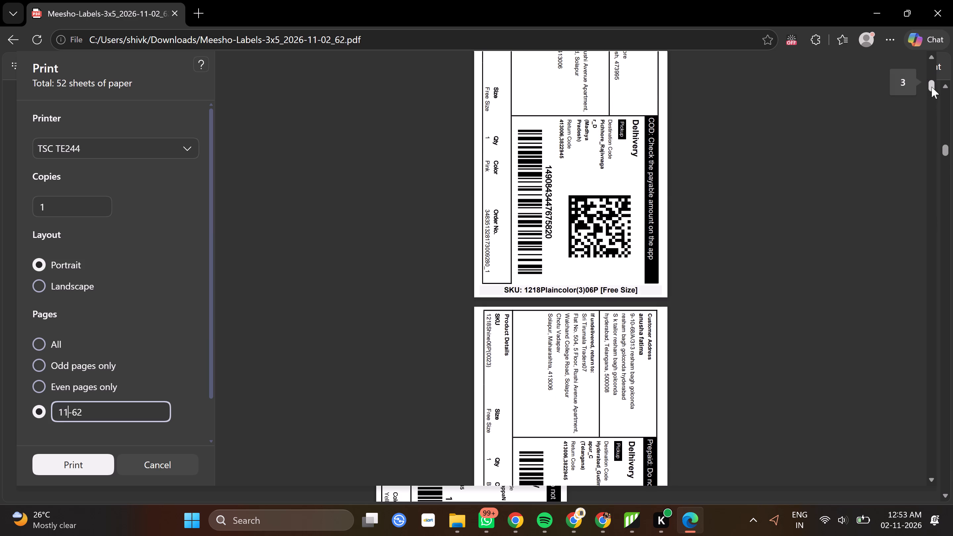
pyautogui.moveTo(931, 87); pyautogui.dragTo(948, 486)
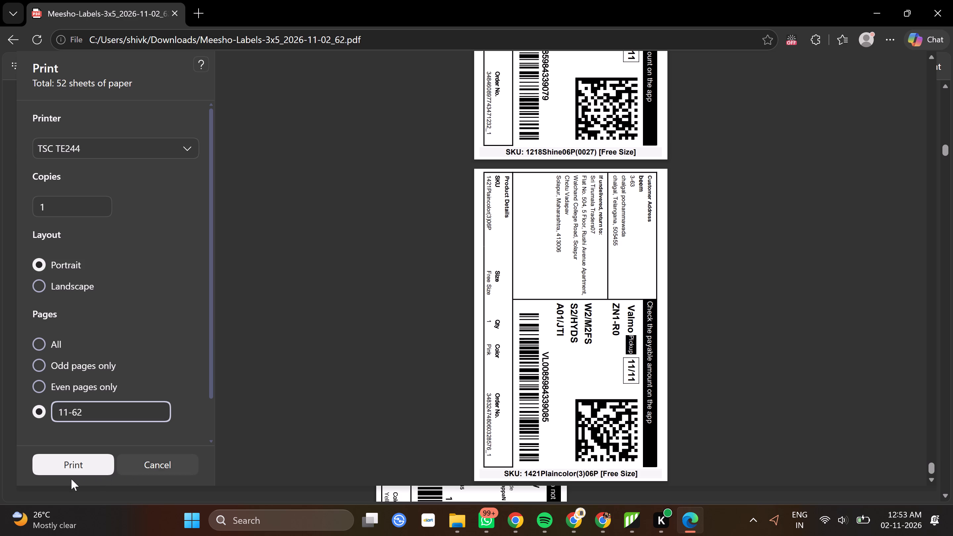
pyautogui.click(78, 471)
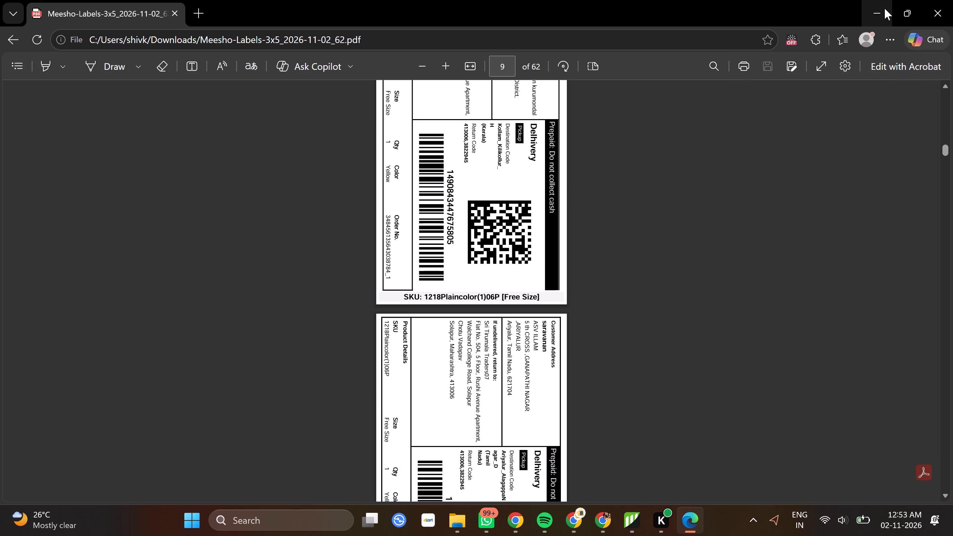
# Switch to the other Chrome profile and open the PackPilot site in a new tab.
pyautogui.click(884, 9)
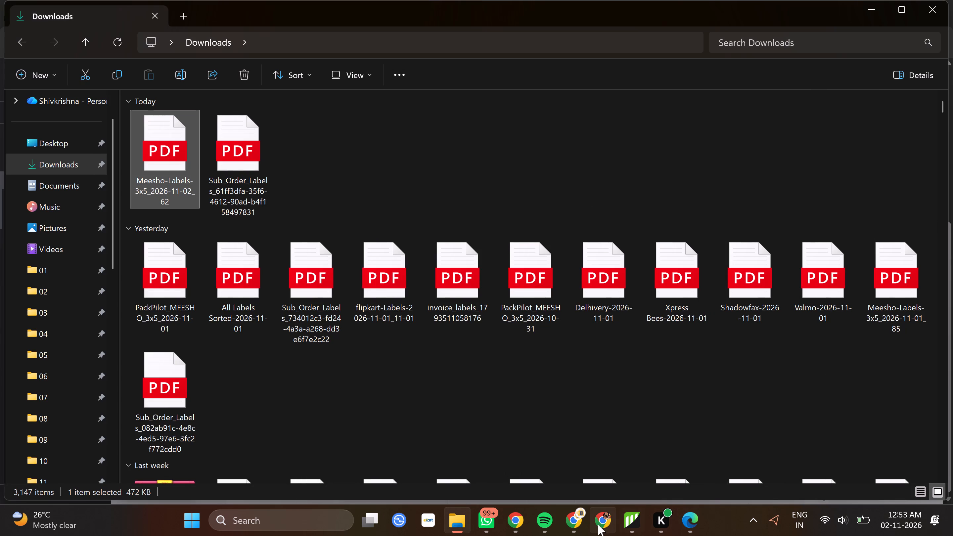
pyautogui.click(600, 523)
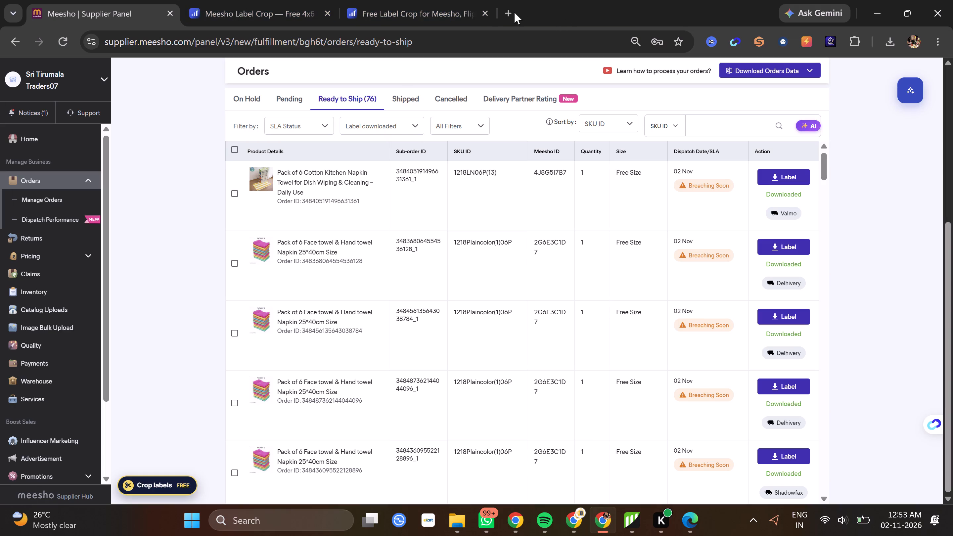
pyautogui.click(502, 12)
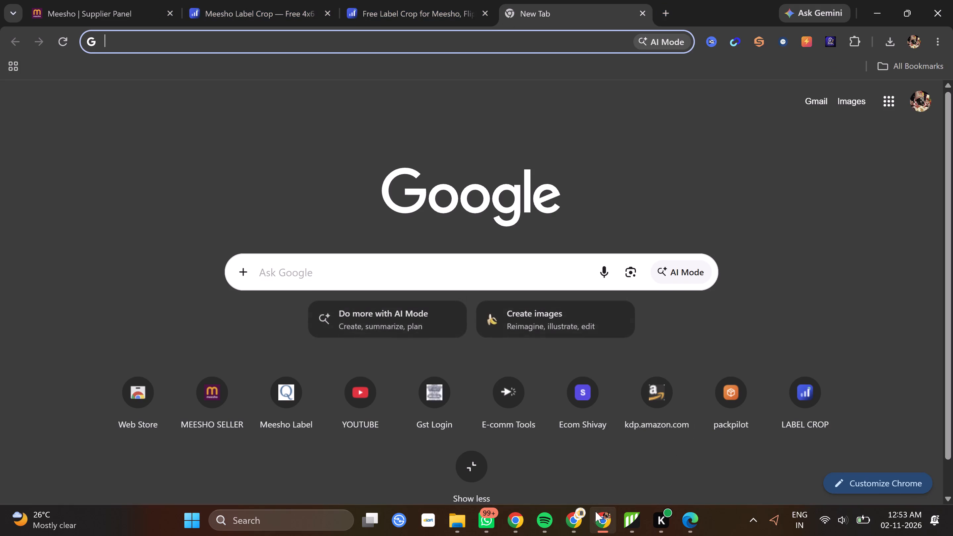
pyautogui.click(909, 37)
pyautogui.click(786, 424)
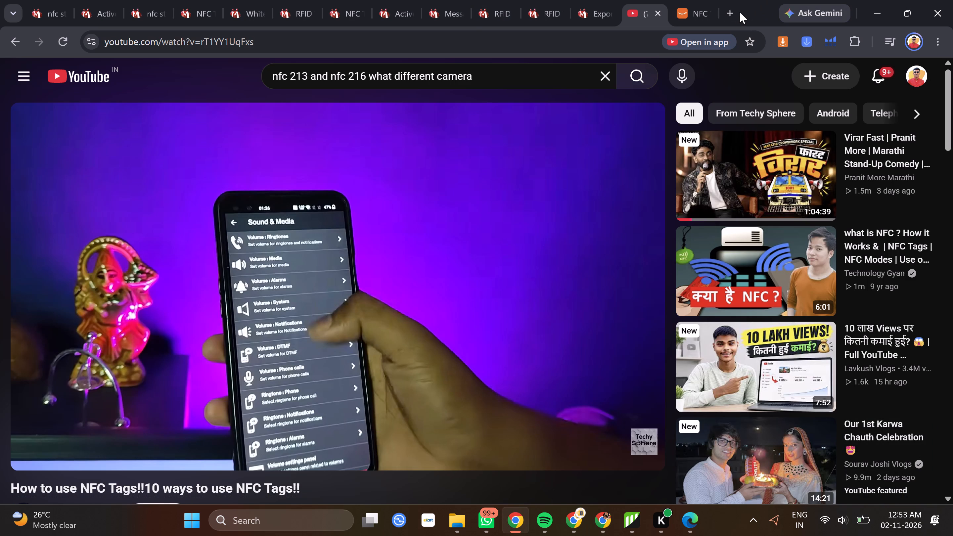
pyautogui.click(735, 13)
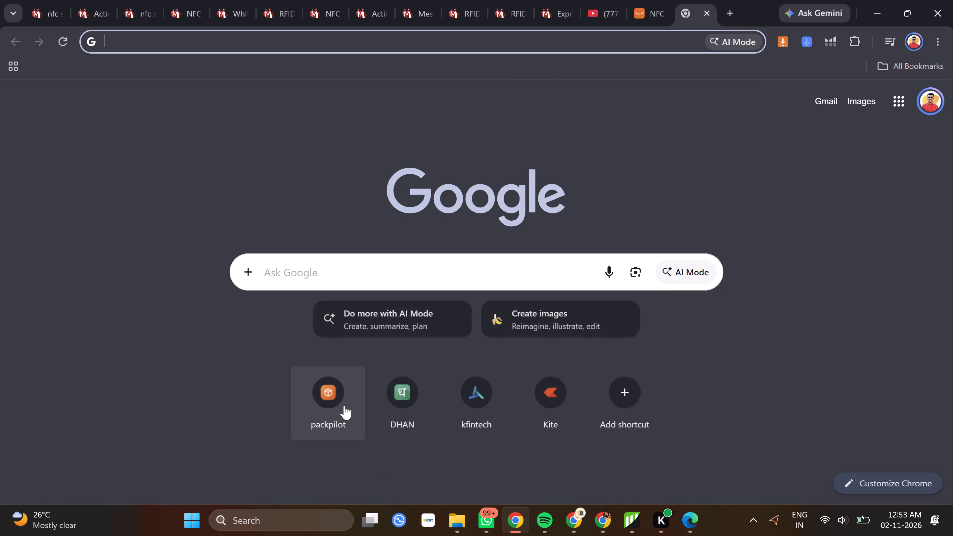
pyautogui.click(344, 405)
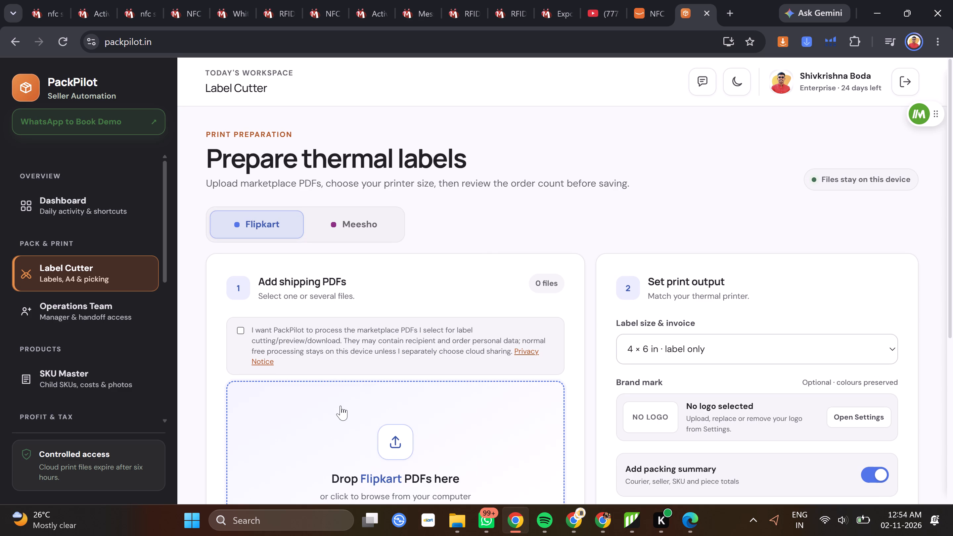
# In PackPilot's Label Cutter, choose Meesho, consent to PDF processing, add today's Sub_Order_Labels PDF and process it.
pyautogui.click(368, 210)
pyautogui.click(364, 221)
pyautogui.scroll(-3, 564, 205)
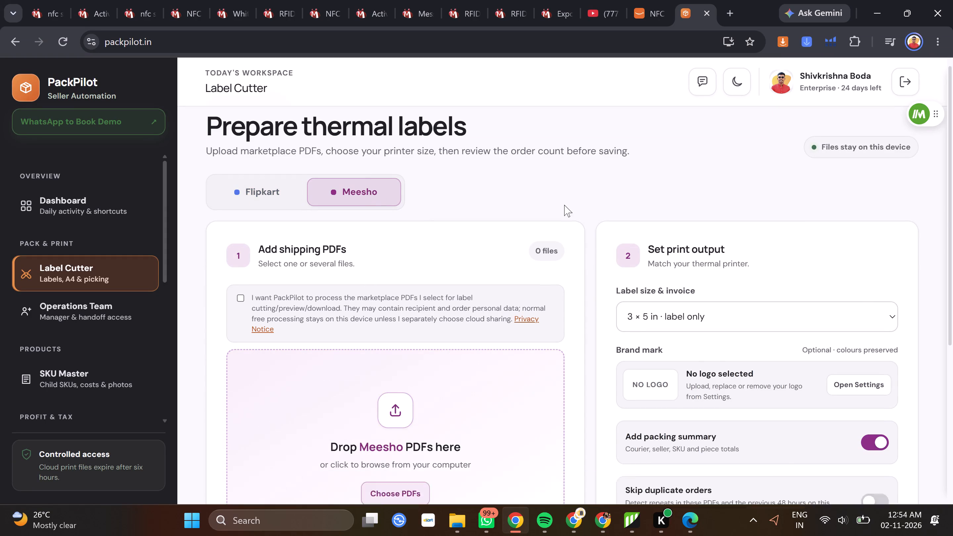
pyautogui.scroll(-1, 564, 205)
pyautogui.scroll(2, 339, 283)
pyautogui.click(237, 200)
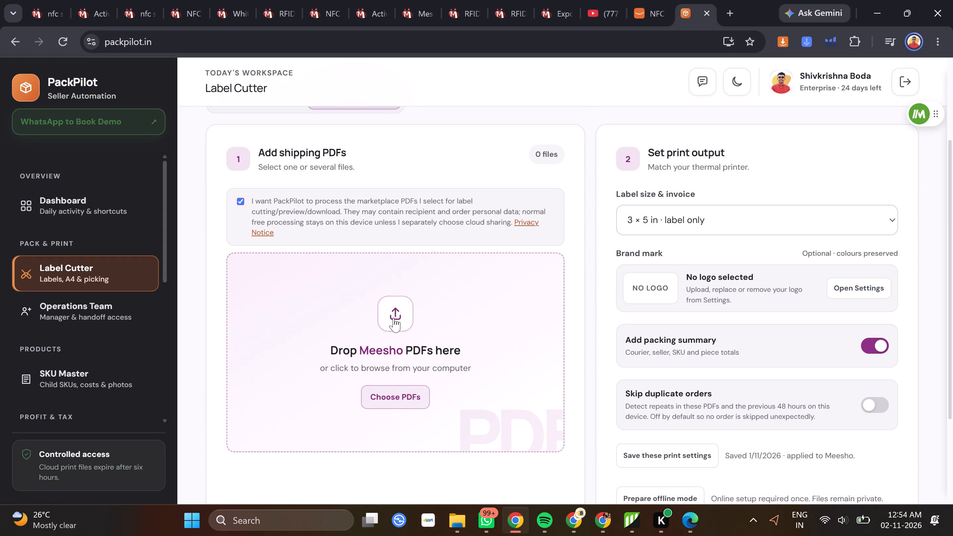
pyautogui.click(398, 309)
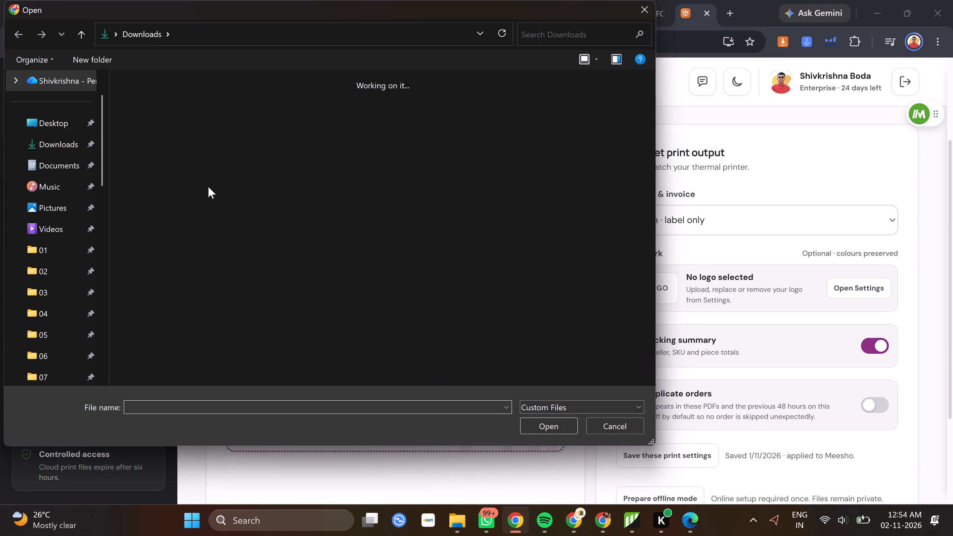
pyautogui.doubleClick(210, 143)
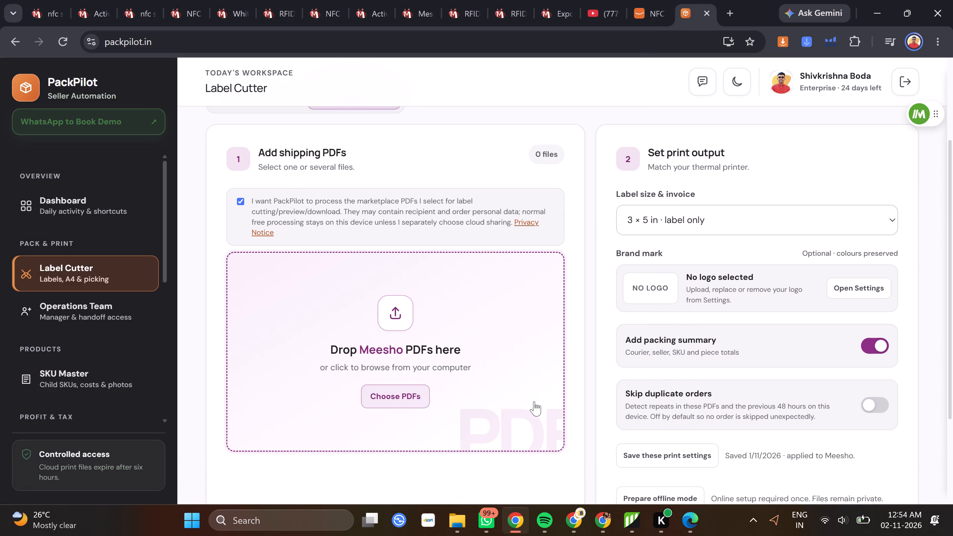
pyautogui.scroll(-2, 521, 329)
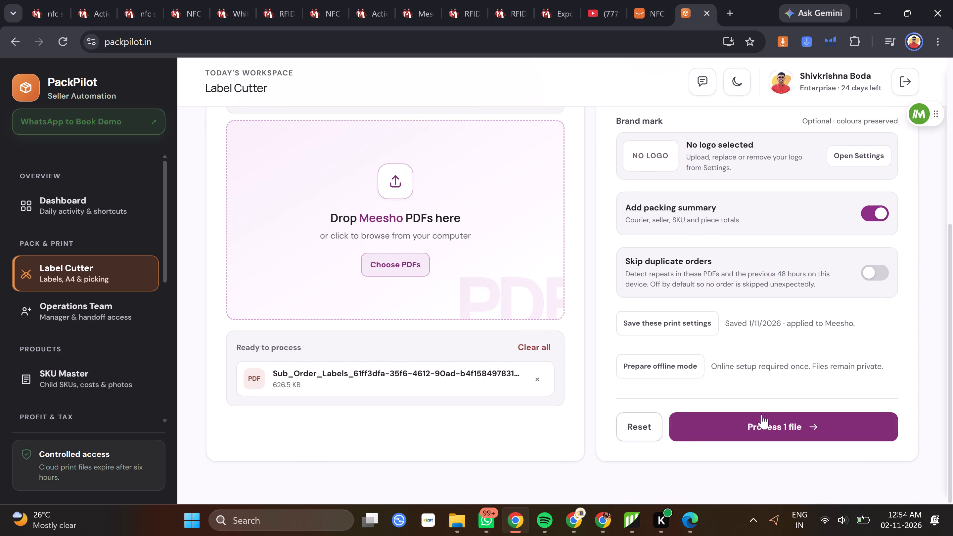
pyautogui.click(762, 426)
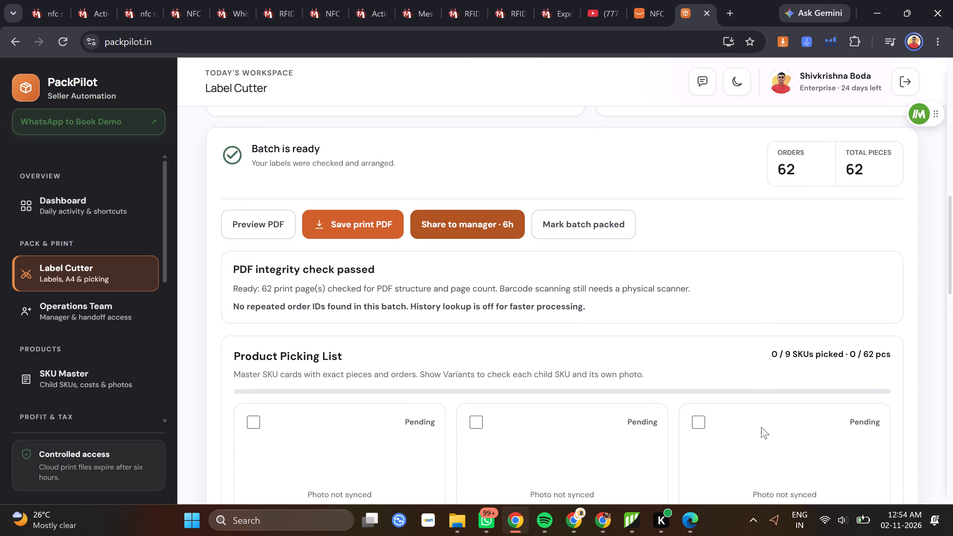
# Download the Meesho batch from PackPilot's recent print files, and close the Acrobat window showing it.
pyautogui.scroll(-15, 824, 423)
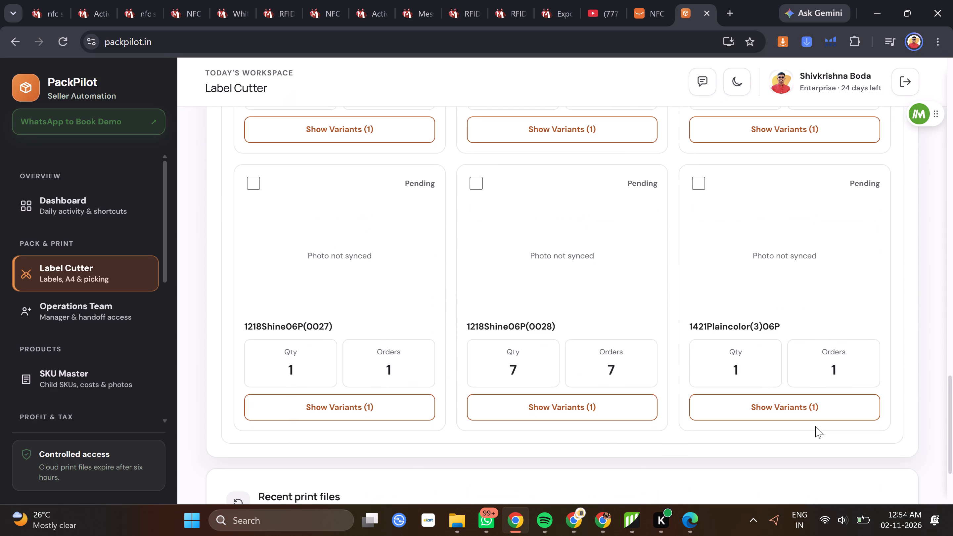
pyautogui.scroll(-2, 815, 426)
pyautogui.click(821, 425)
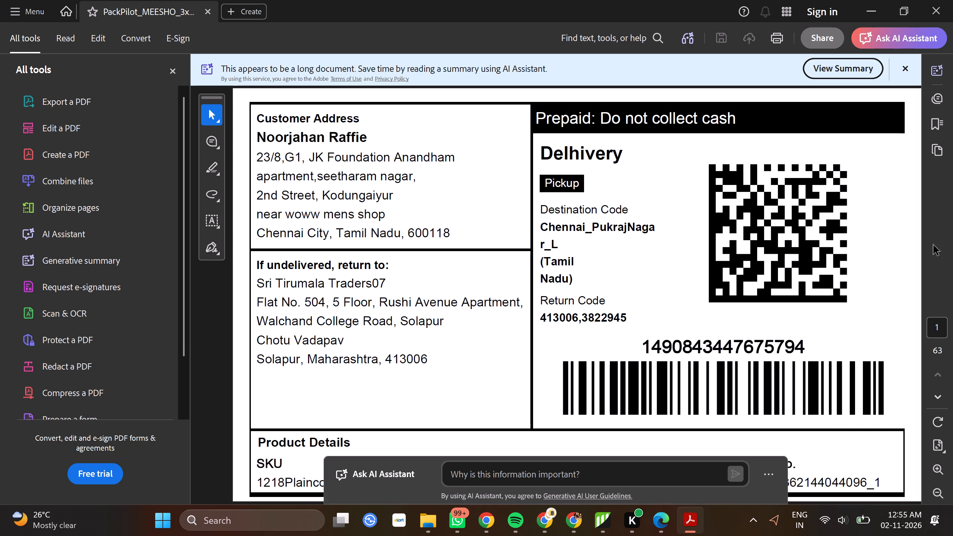
pyautogui.click(930, 17)
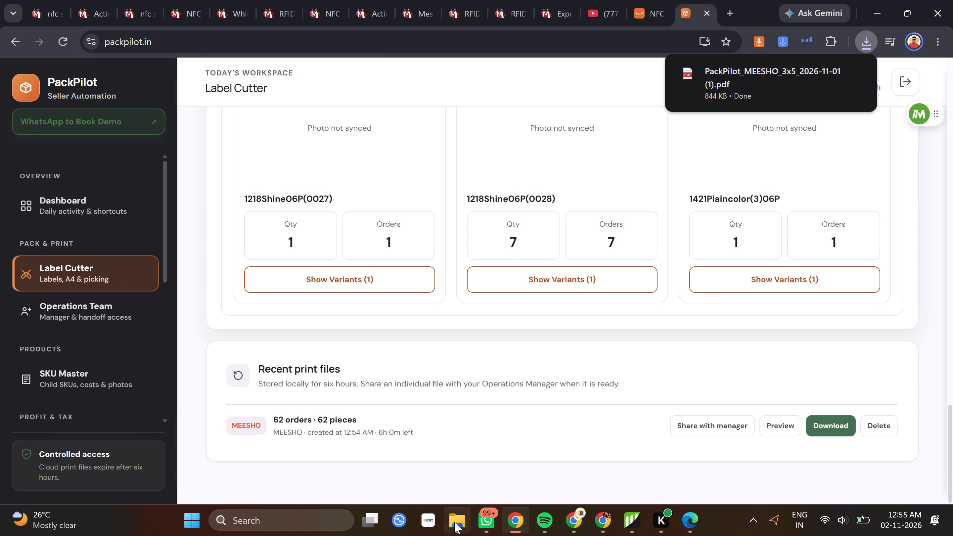
# Open the downloaded PackPilot_MEESHO_3x5_2026-11-01 (1) PDF from Downloads in Edge and print only page 63 on the TSC TE244.
pyautogui.click(456, 523)
pyautogui.doubleClick(334, 183)
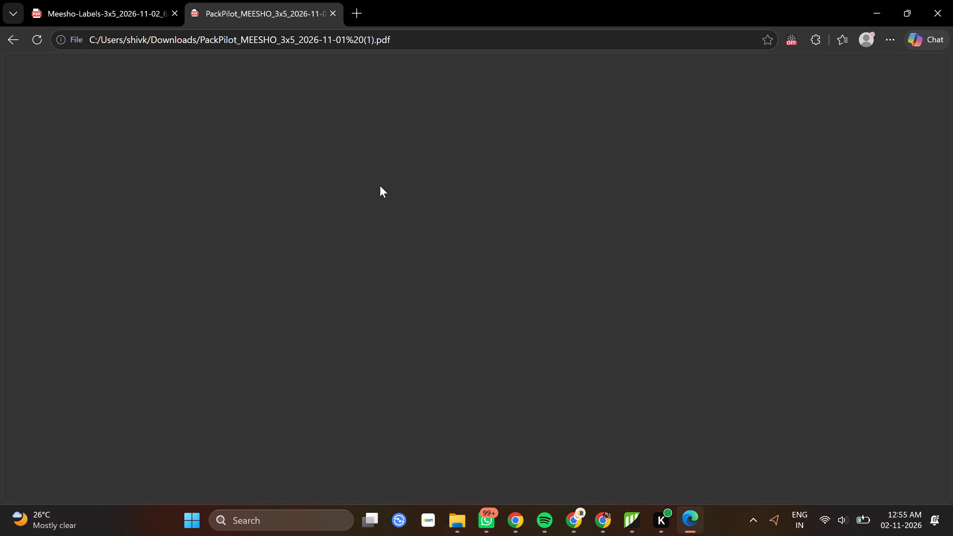
pyautogui.click(741, 67)
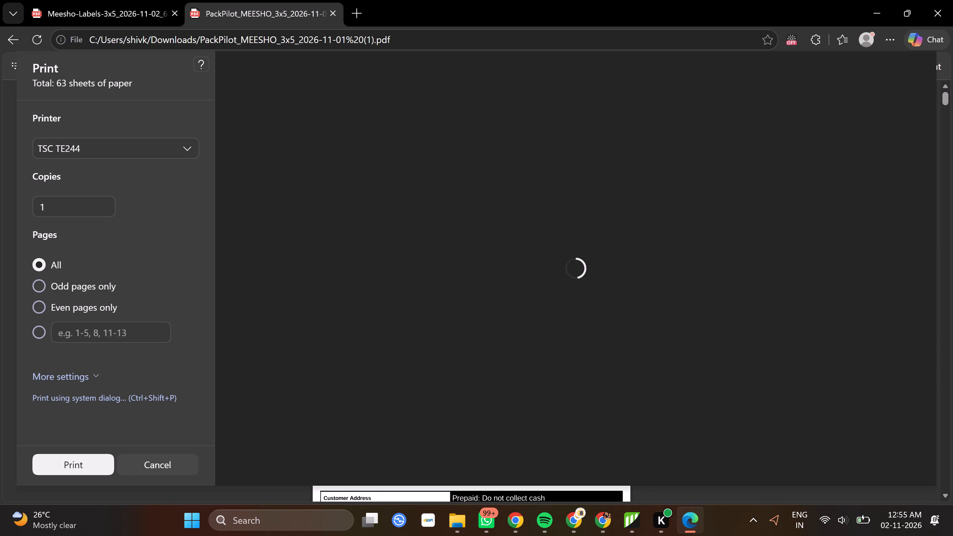
pyautogui.click(141, 336)
pyautogui.write('63')
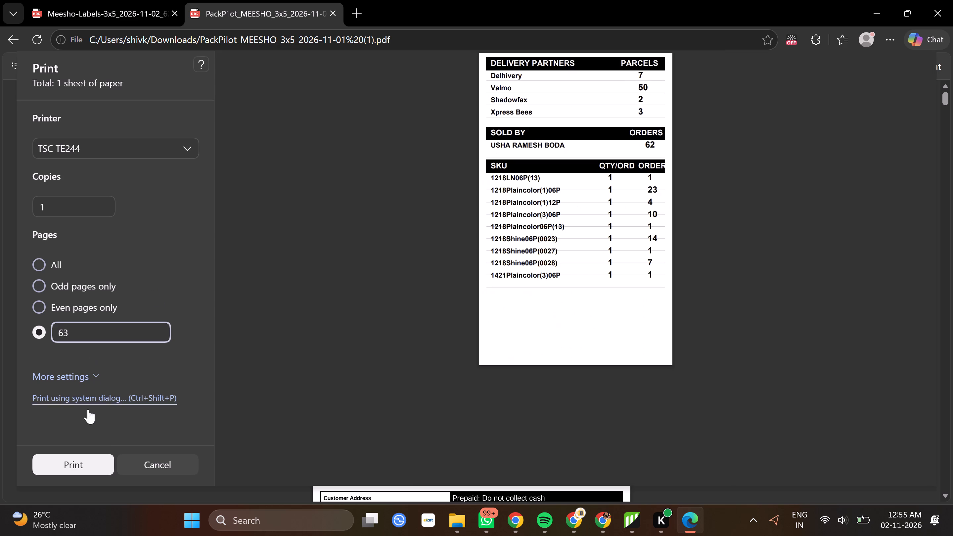
pyautogui.click(98, 465)
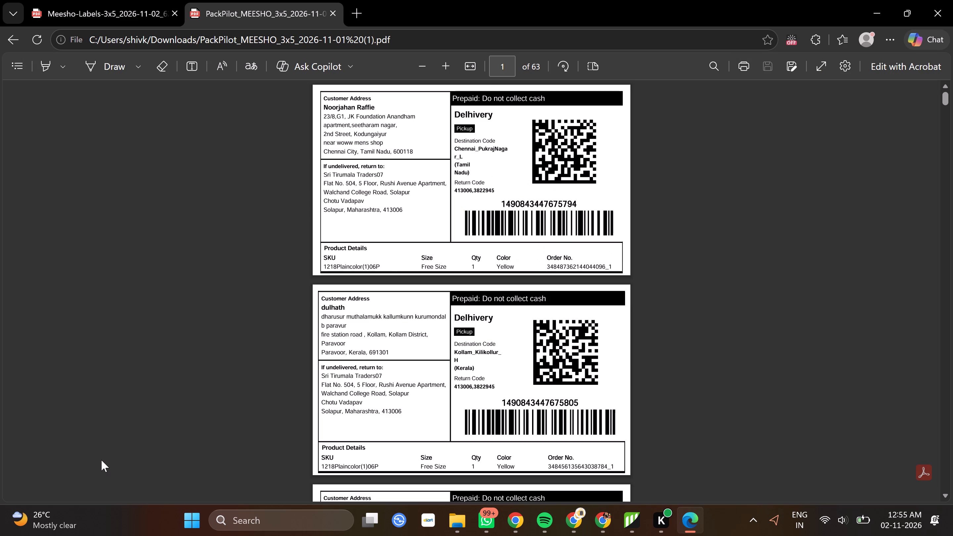
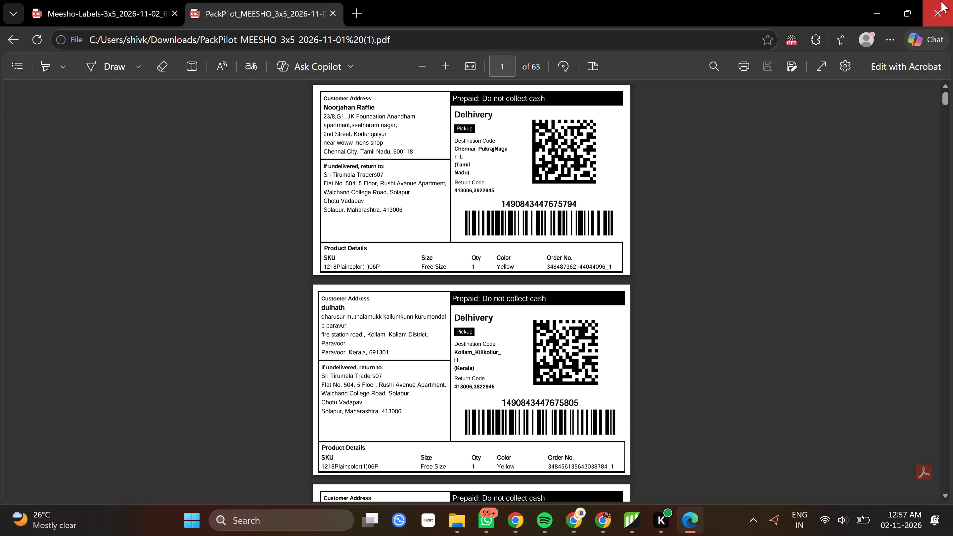
# Close the Edge window showing the label PDFs.
pyautogui.click(941, 1)
pyautogui.click(721, 409)
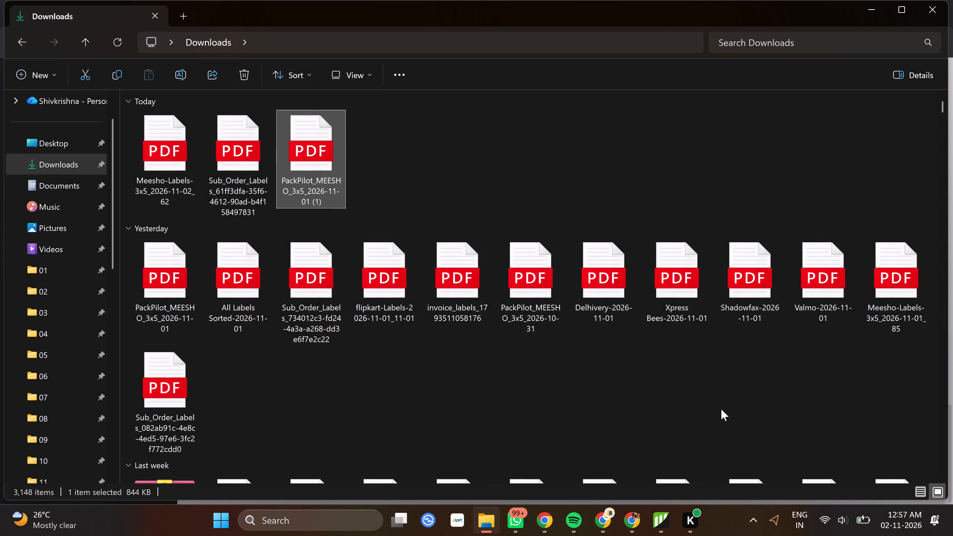
# In Chrome, open the Meesho seller panel in the new tab and go through its label downloads to the Barcoded Packet Scan page.
pyautogui.click(634, 529)
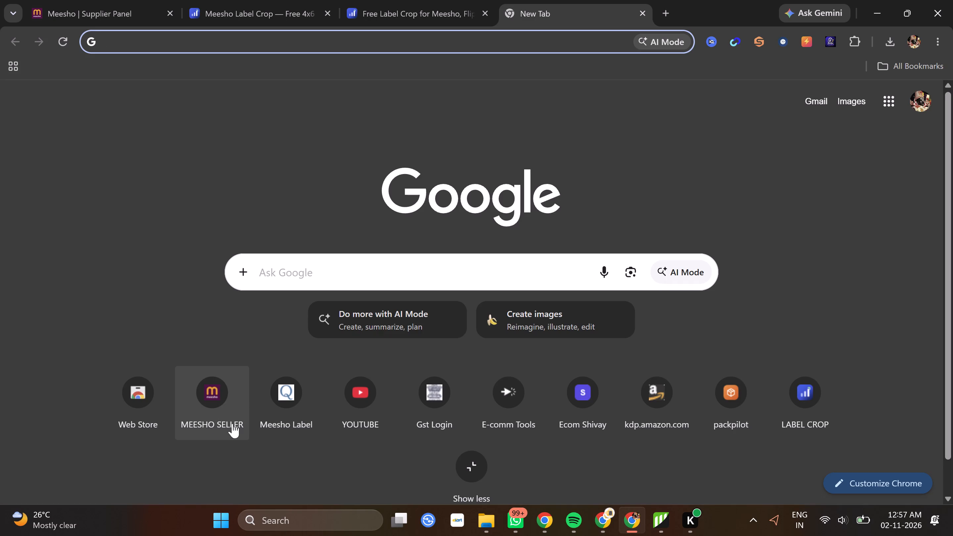
pyautogui.click(205, 420)
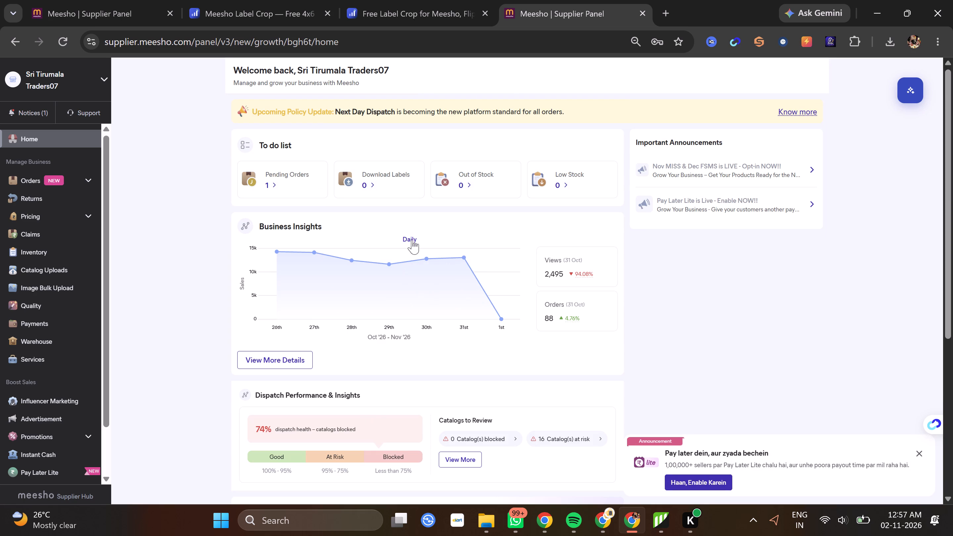
pyautogui.click(387, 187)
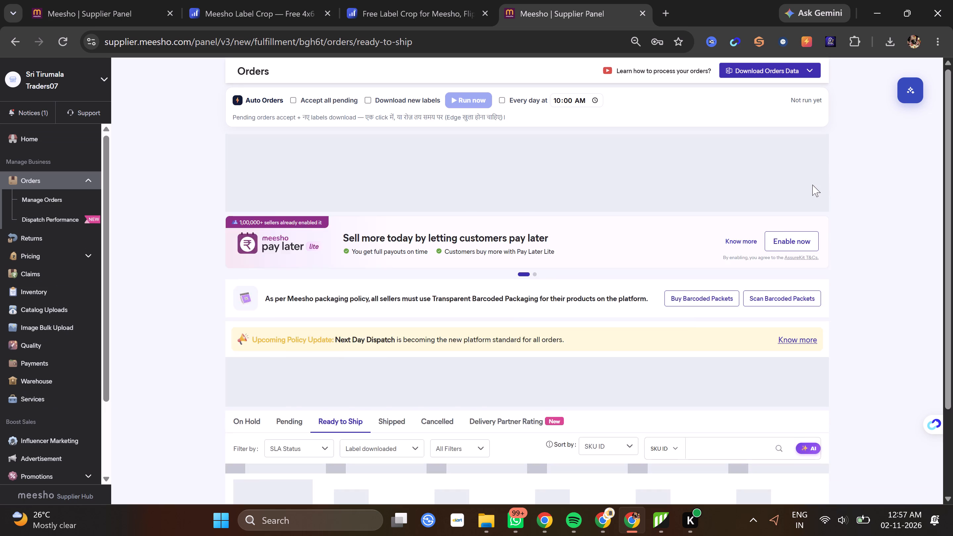
pyautogui.click(776, 213)
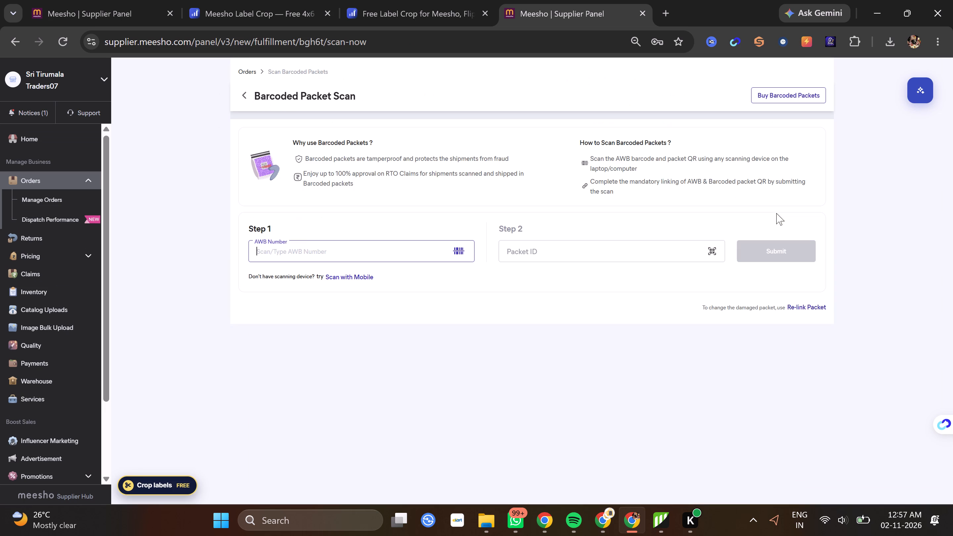
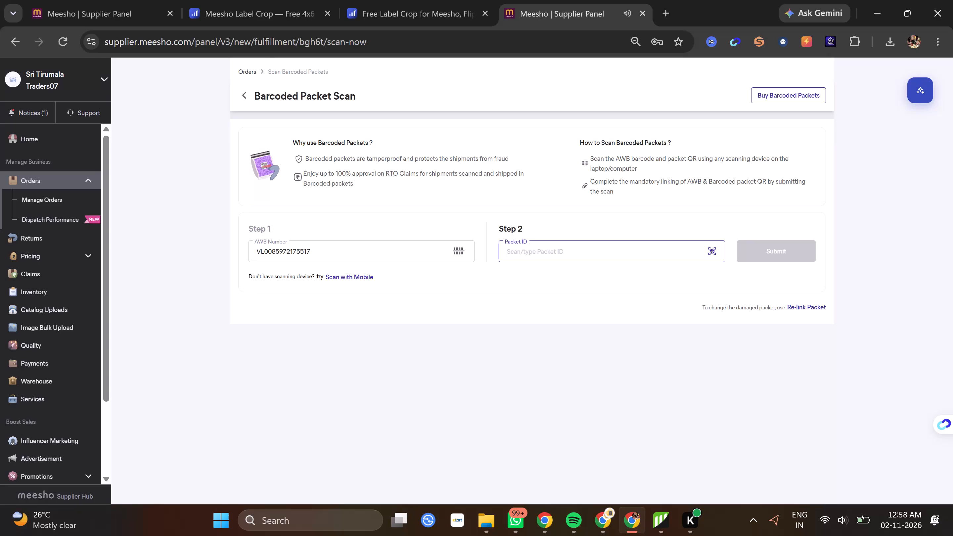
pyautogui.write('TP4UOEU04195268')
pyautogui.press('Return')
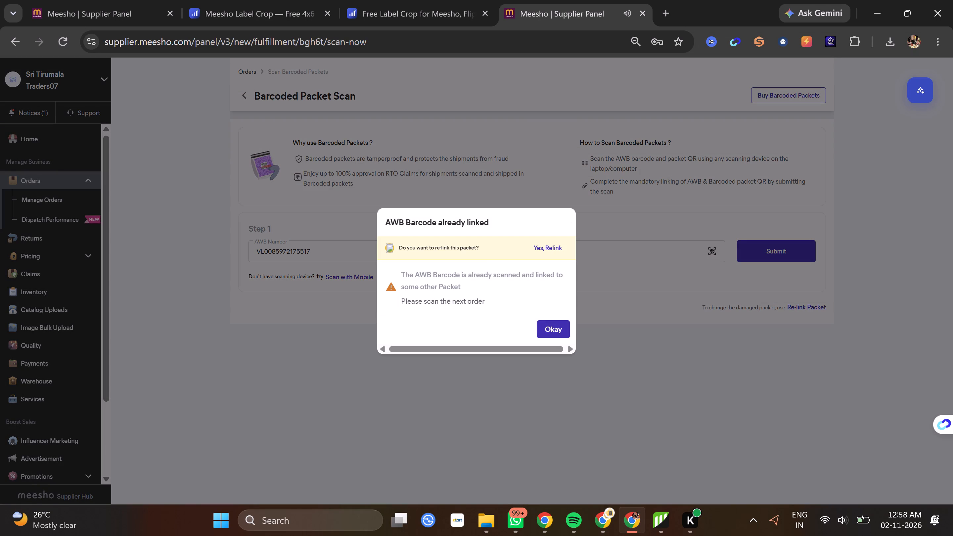
pyautogui.click(548, 249)
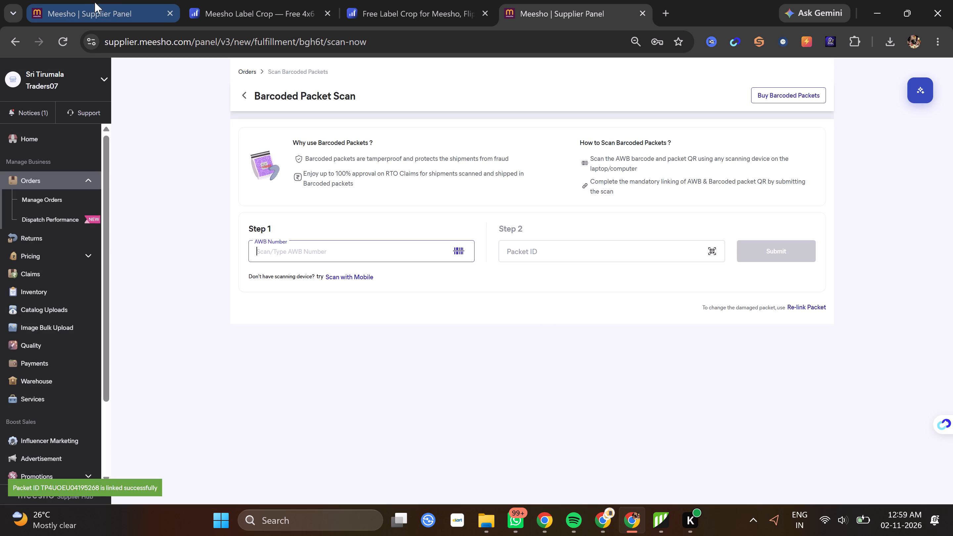
# Close the two label crop browser tabs.
pyautogui.click(483, 12)
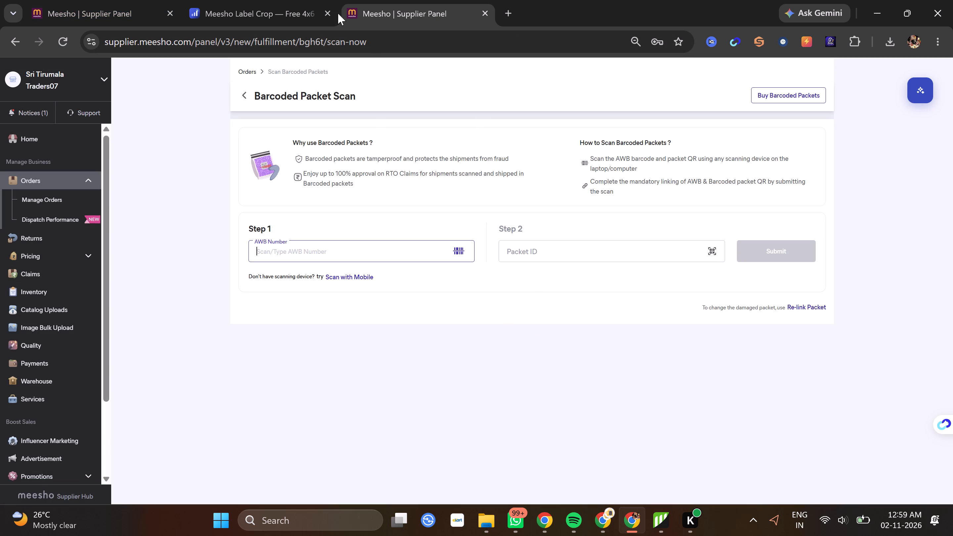
pyautogui.click(326, 13)
# On the Ready to Ship orders page, filter for downloaded labels (Yes) with Valmo as the delivery partner.
pyautogui.click(96, 0)
pyautogui.scroll(1, 424, 274)
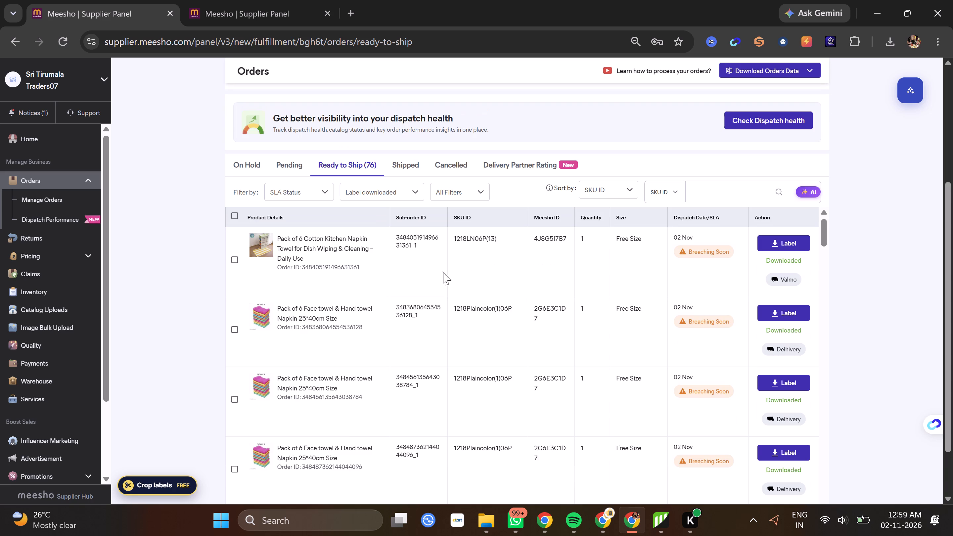
pyautogui.click(376, 191)
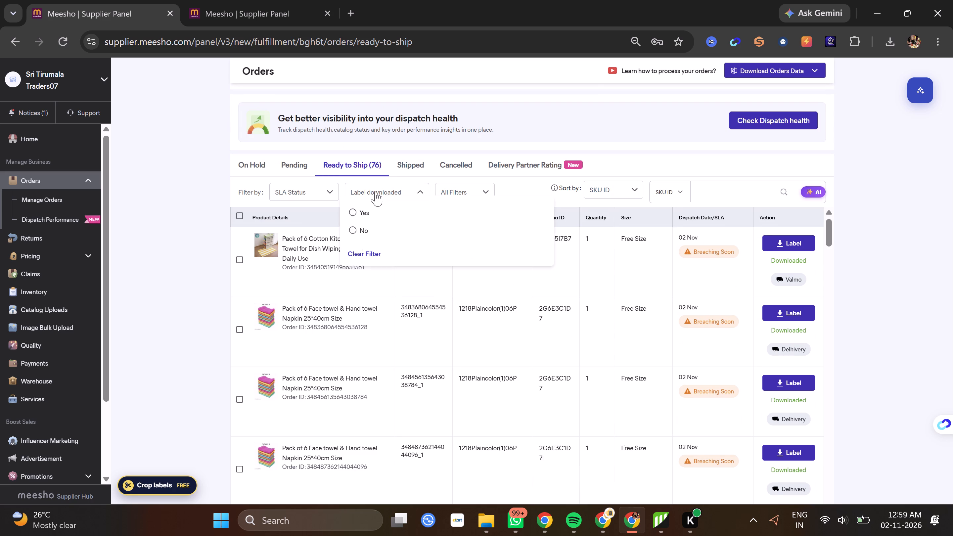
pyautogui.click(360, 219)
pyautogui.click(466, 267)
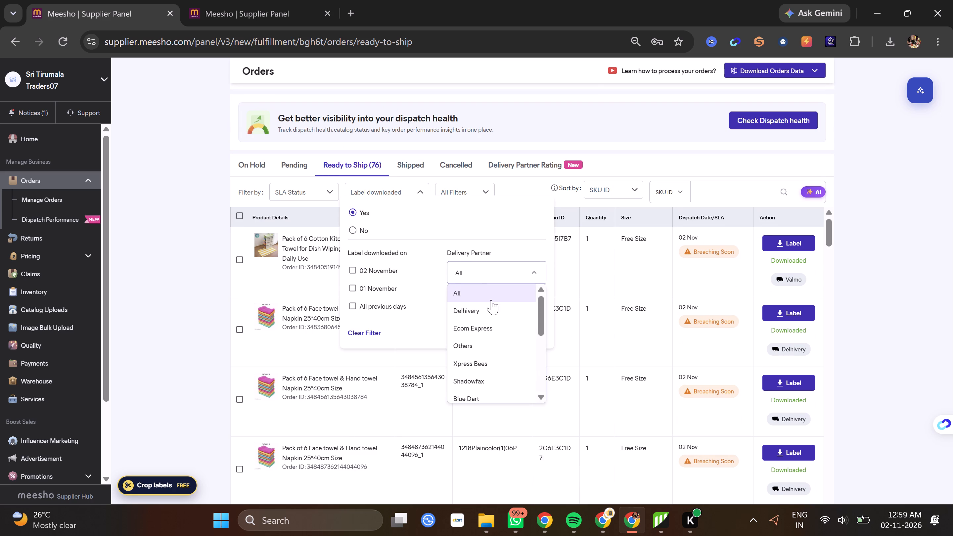
pyautogui.scroll(-5, 494, 361)
pyautogui.click(498, 355)
pyautogui.click(536, 335)
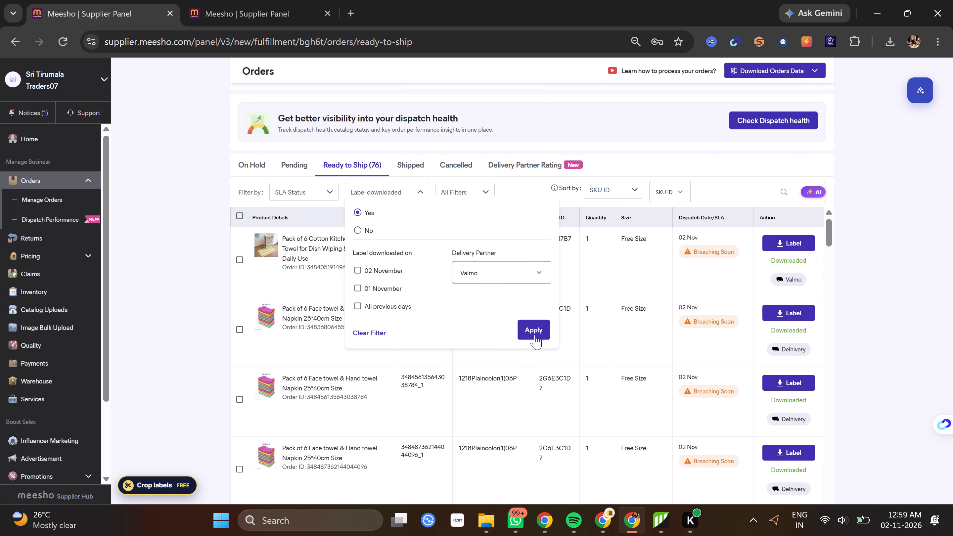
pyautogui.scroll(-2, 532, 197)
pyautogui.scroll(1, 548, 228)
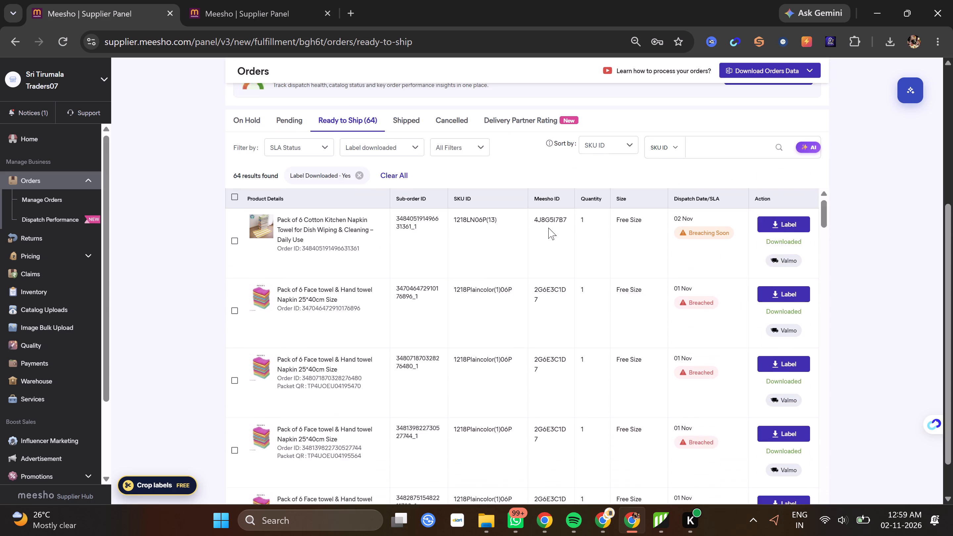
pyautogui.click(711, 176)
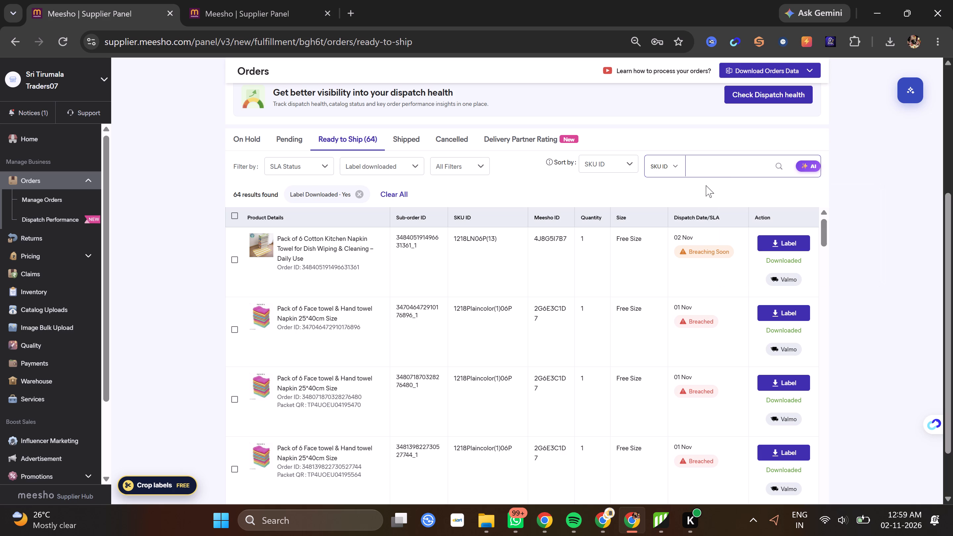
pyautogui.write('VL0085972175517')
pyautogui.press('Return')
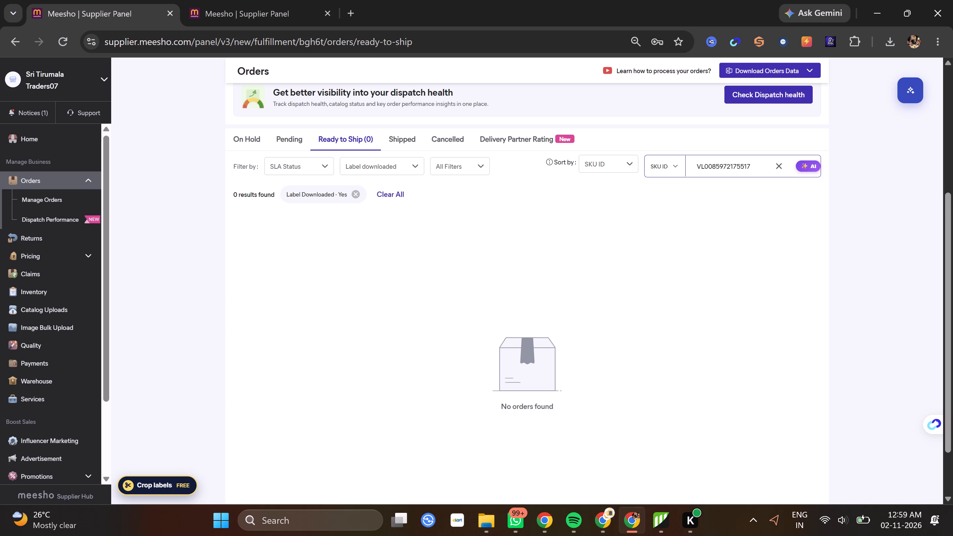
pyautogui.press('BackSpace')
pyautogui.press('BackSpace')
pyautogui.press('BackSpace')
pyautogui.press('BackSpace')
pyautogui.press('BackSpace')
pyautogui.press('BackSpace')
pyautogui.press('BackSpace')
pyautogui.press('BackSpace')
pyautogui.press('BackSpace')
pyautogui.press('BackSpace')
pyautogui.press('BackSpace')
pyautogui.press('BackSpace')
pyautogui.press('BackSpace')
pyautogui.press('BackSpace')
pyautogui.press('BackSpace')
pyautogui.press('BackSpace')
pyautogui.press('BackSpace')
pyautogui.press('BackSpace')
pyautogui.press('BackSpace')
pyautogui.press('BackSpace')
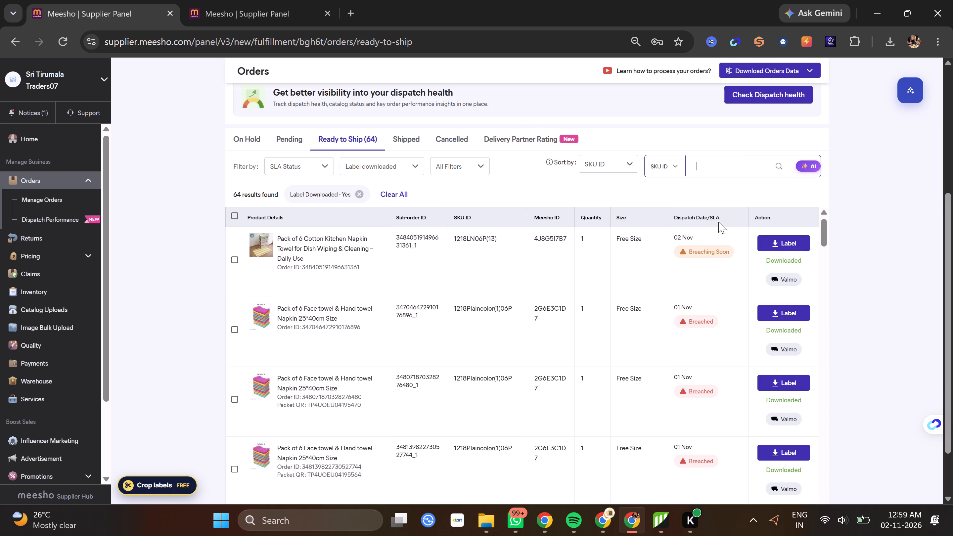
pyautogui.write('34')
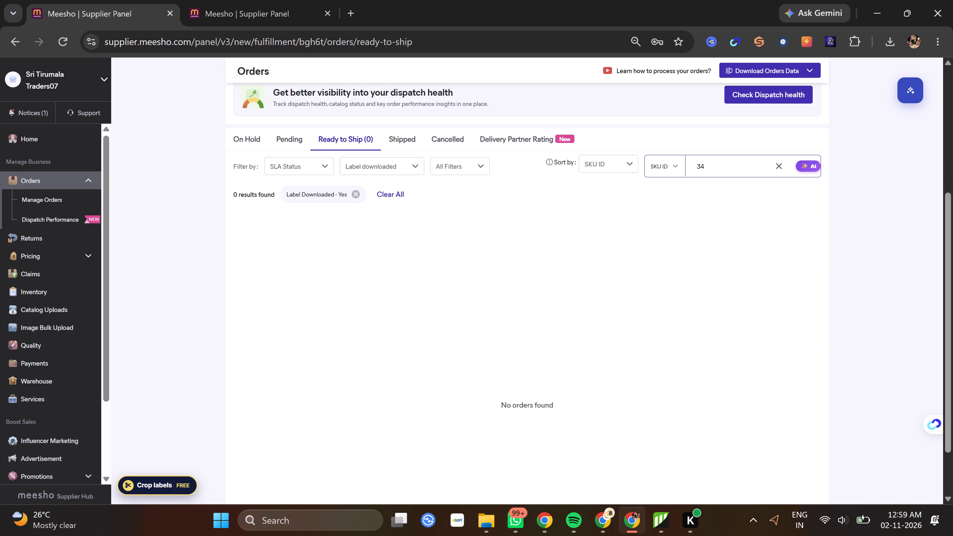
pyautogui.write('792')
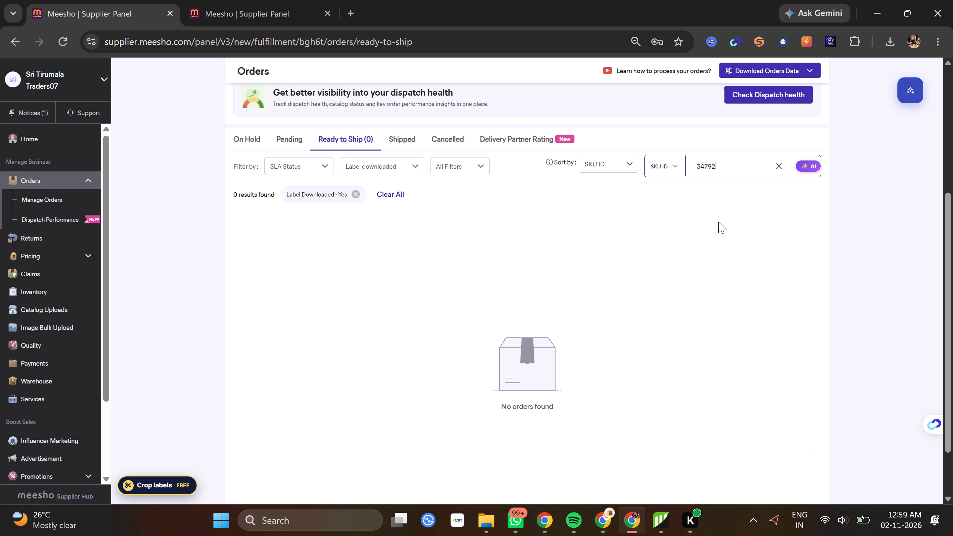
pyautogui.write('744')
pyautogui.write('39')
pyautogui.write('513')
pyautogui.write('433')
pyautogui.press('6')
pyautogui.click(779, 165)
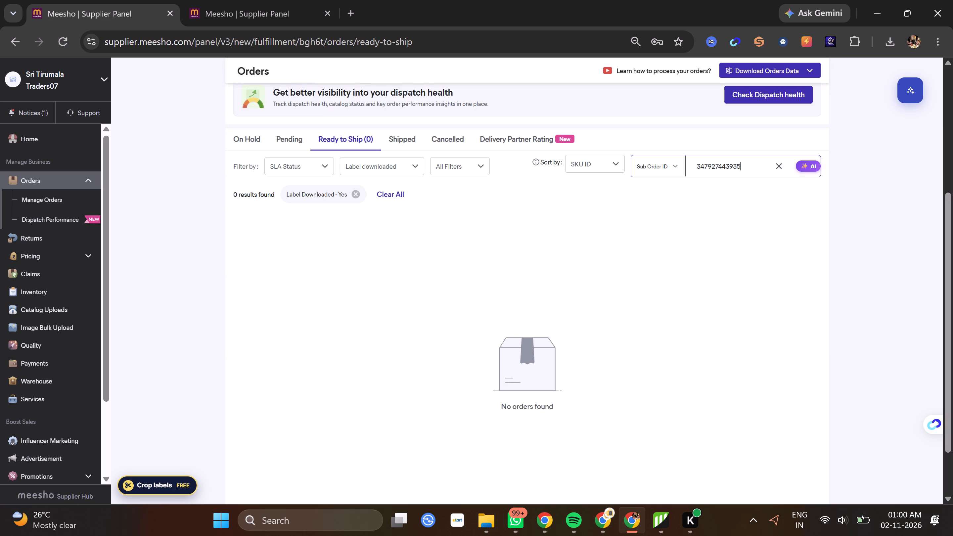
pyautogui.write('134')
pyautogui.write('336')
pyautogui.click(613, 162)
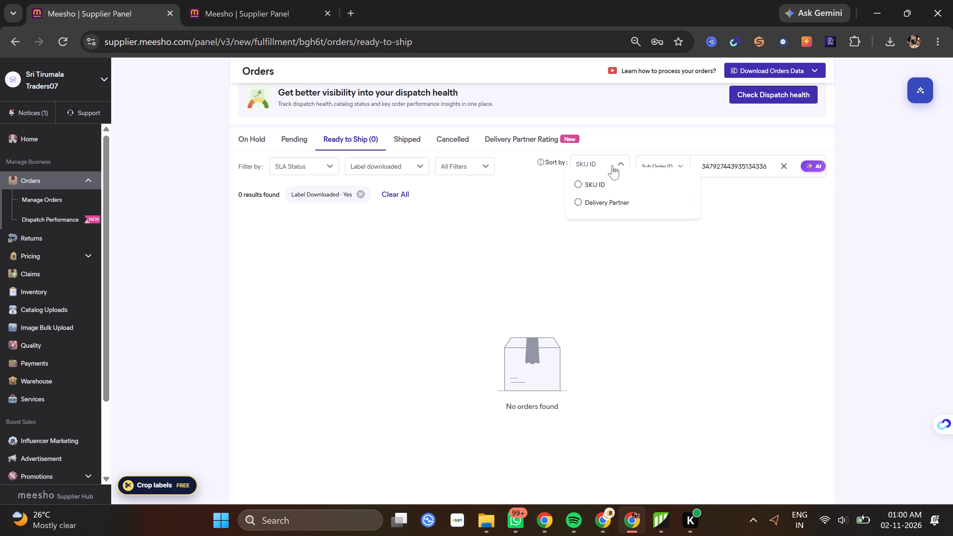
pyautogui.click(612, 165)
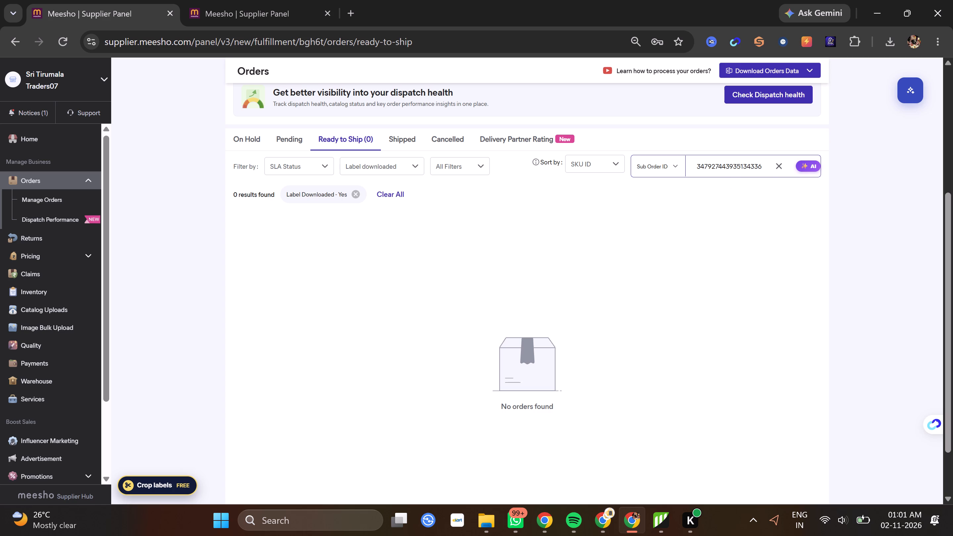
pyautogui.click(768, 167)
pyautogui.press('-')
pyautogui.press('BackSpace')
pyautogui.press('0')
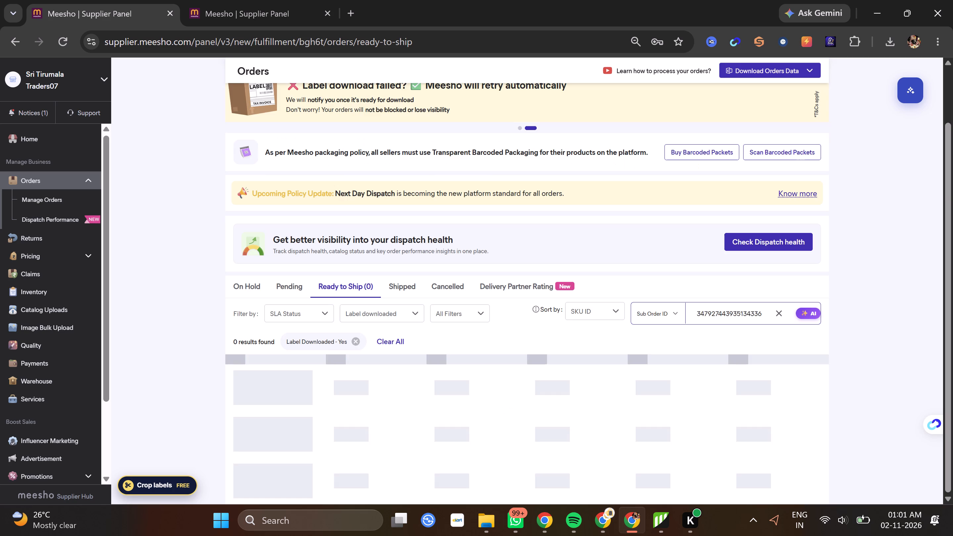
pyautogui.press('BackSpace')
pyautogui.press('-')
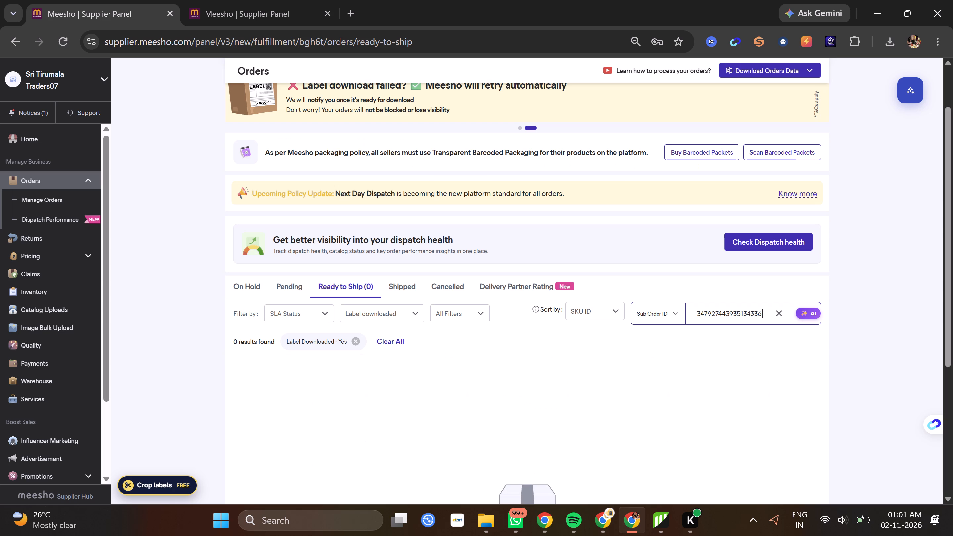
pyautogui.press('BackSpace')
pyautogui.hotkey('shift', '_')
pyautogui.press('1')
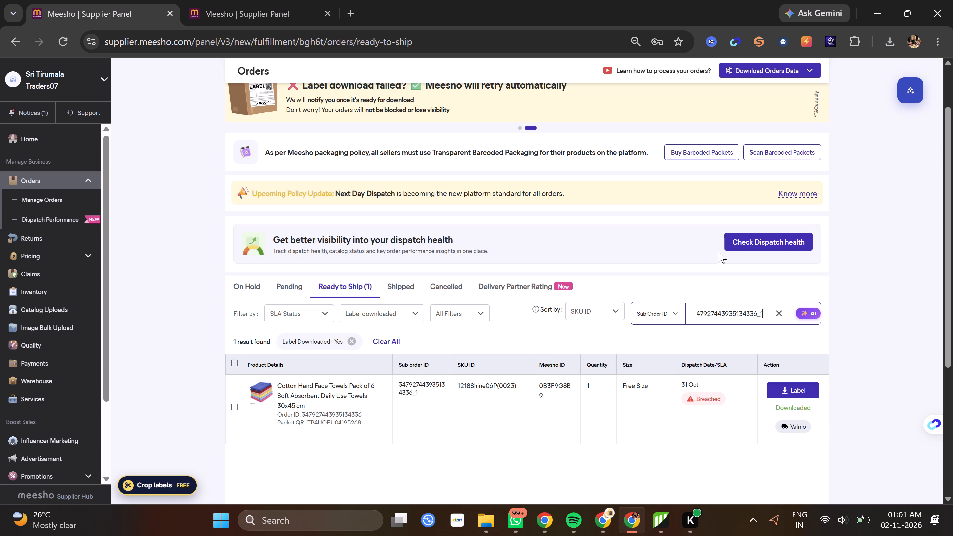
pyautogui.scroll(-1, 666, 283)
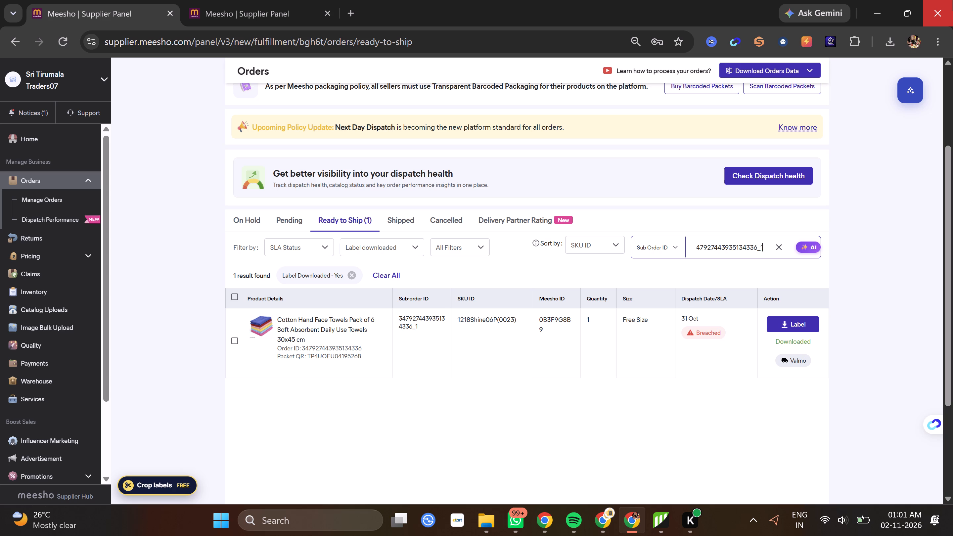
# Close the Chrome window with the Meesho seller panel and minimize the Downloads folder window.
pyautogui.rightClick(952, 0)
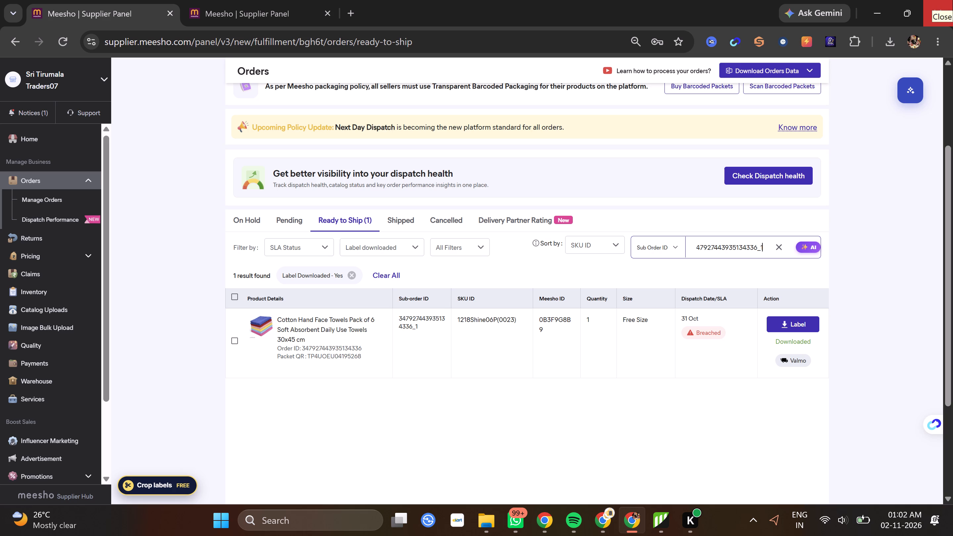
pyautogui.click(952, 0)
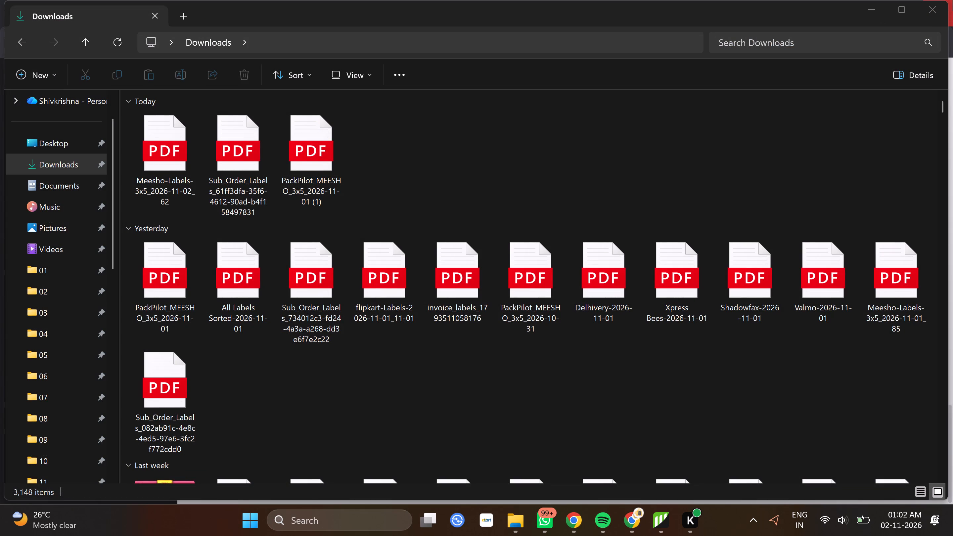
pyautogui.click(876, 6)
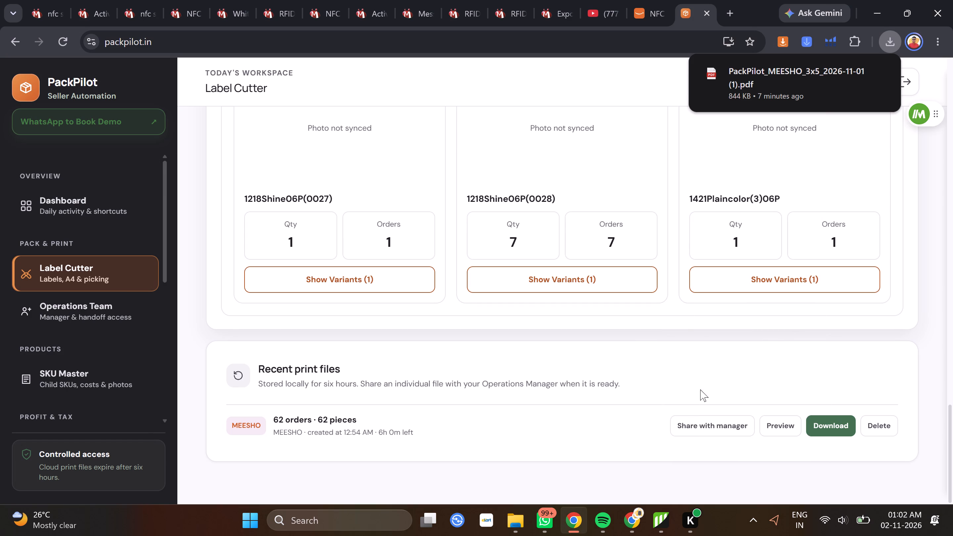
# Switch to File Explorer and bring back the Downloads folder window.
pyautogui.click(518, 527)
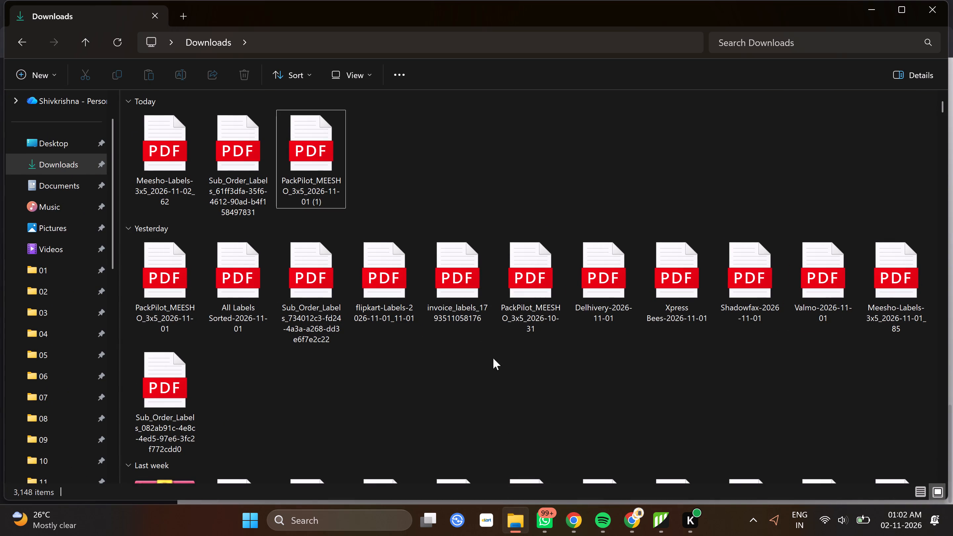
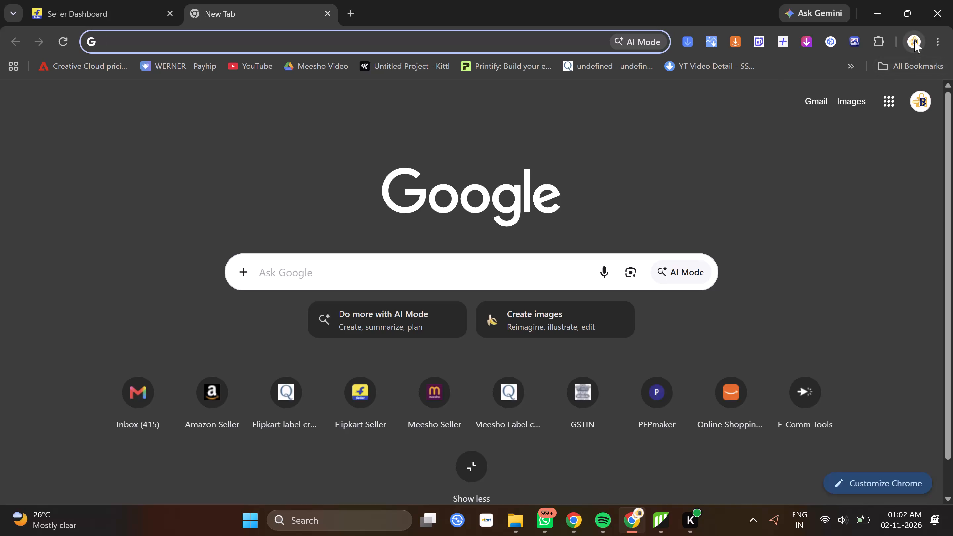
# Switch to the Chrome window with PackPilot and open the Sri Tirumala Traders Chrome profile.
pyautogui.click(567, 523)
pyautogui.scroll(3, 625, 389)
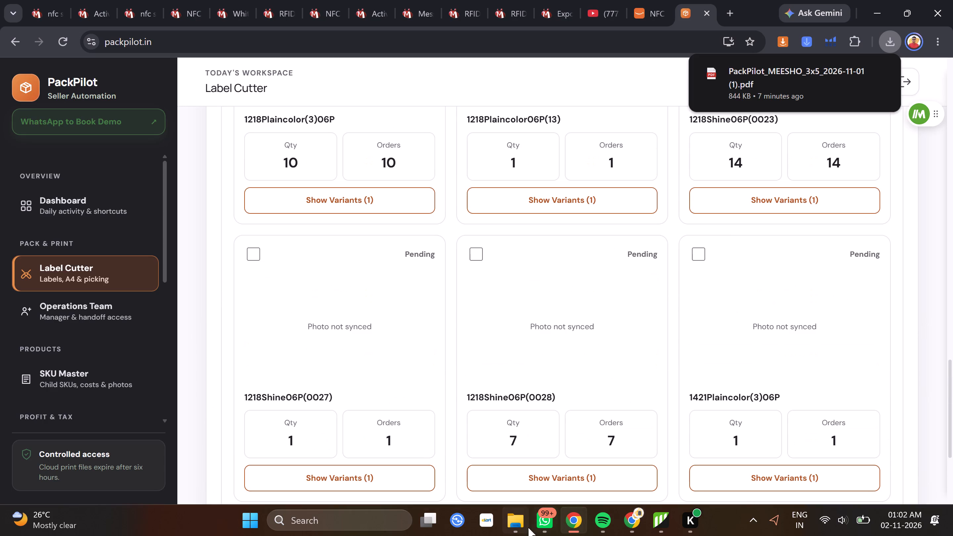
pyautogui.click(938, 195)
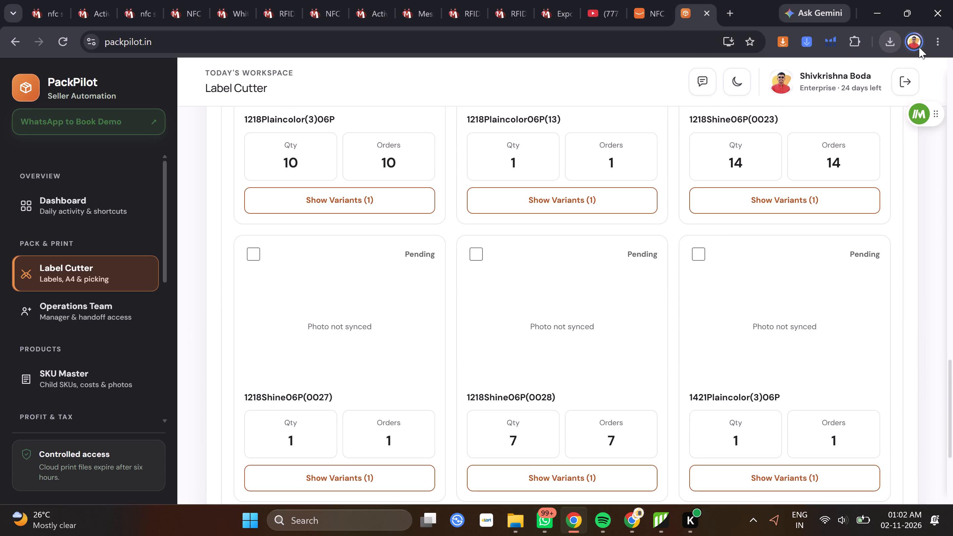
pyautogui.click(913, 39)
pyautogui.scroll(-3, 830, 378)
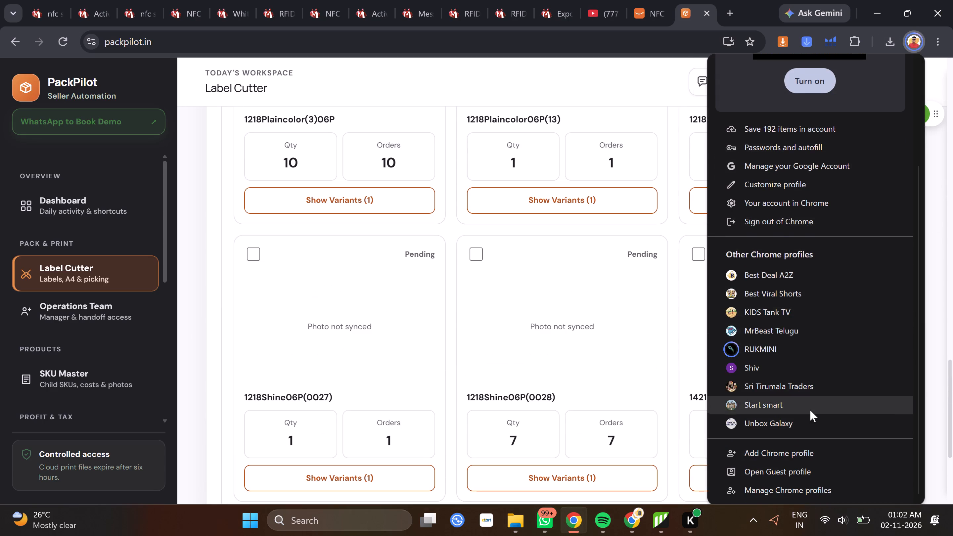
pyautogui.click(817, 393)
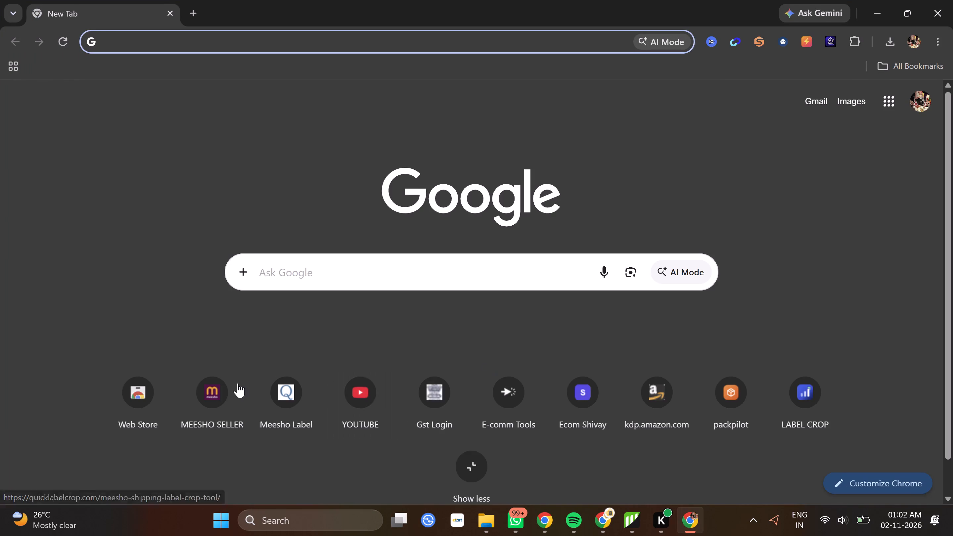
# In the Meesho Supplier Panel, dismiss the Pay Later Lite offer and open the Barcoded Packet Scan page from the Ready to Ship orders.
pyautogui.click(217, 412)
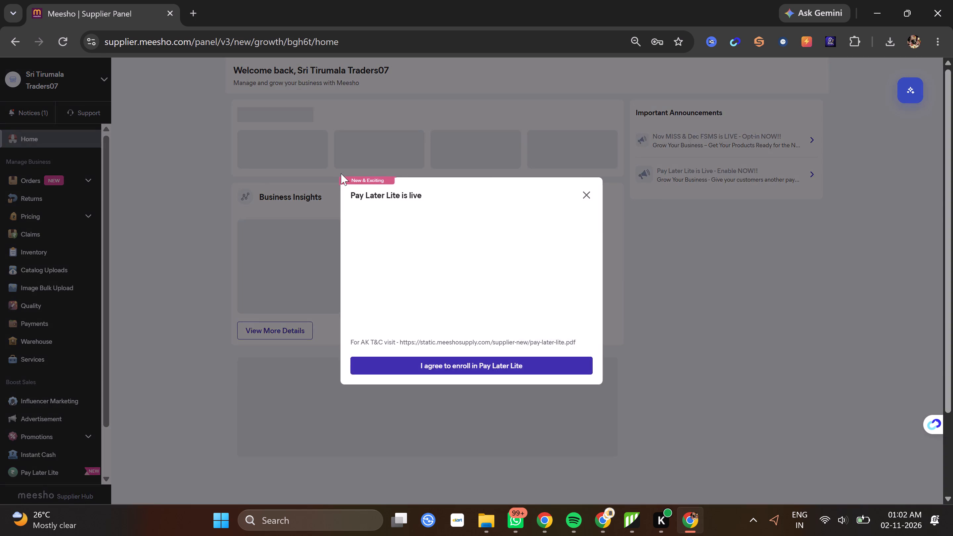
pyautogui.click(590, 194)
pyautogui.click(386, 179)
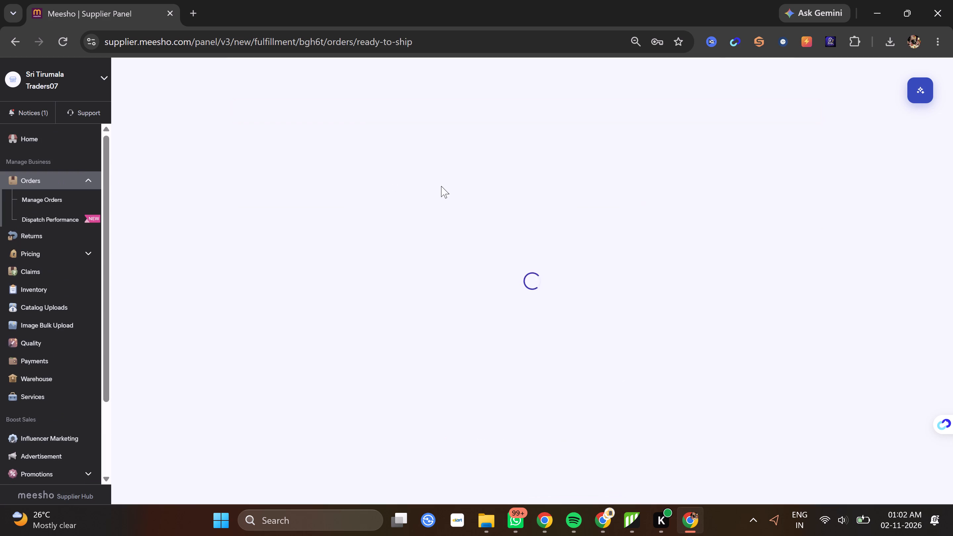
pyautogui.click(779, 215)
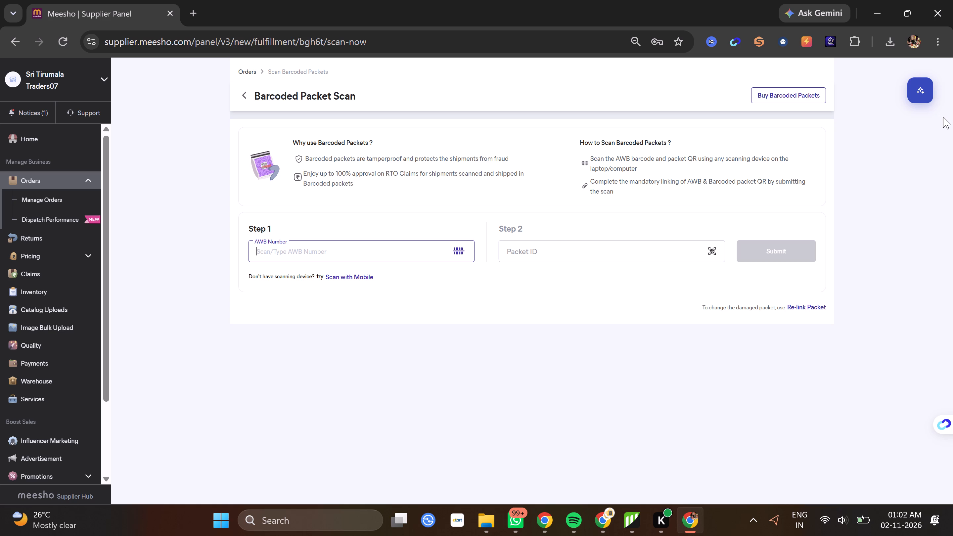
pyautogui.scroll(-2, 723, 385)
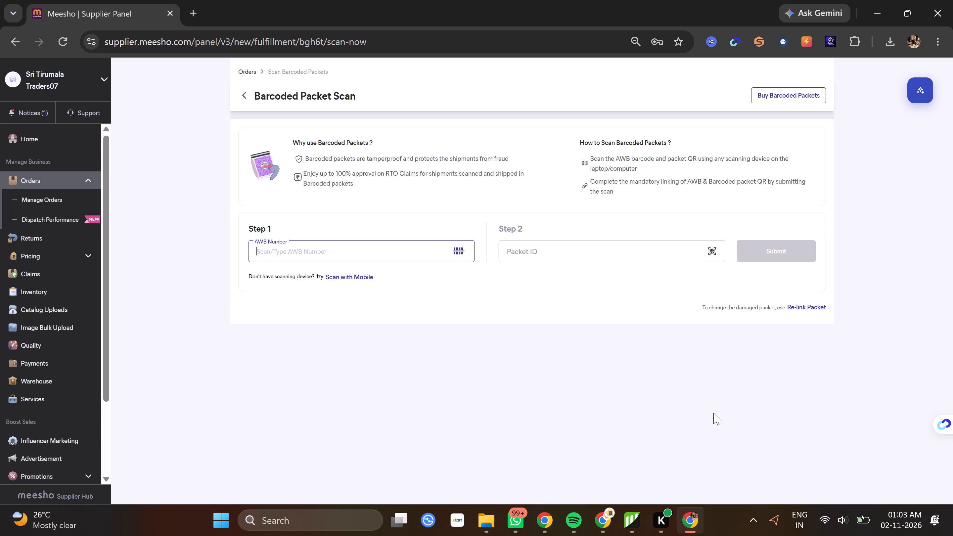
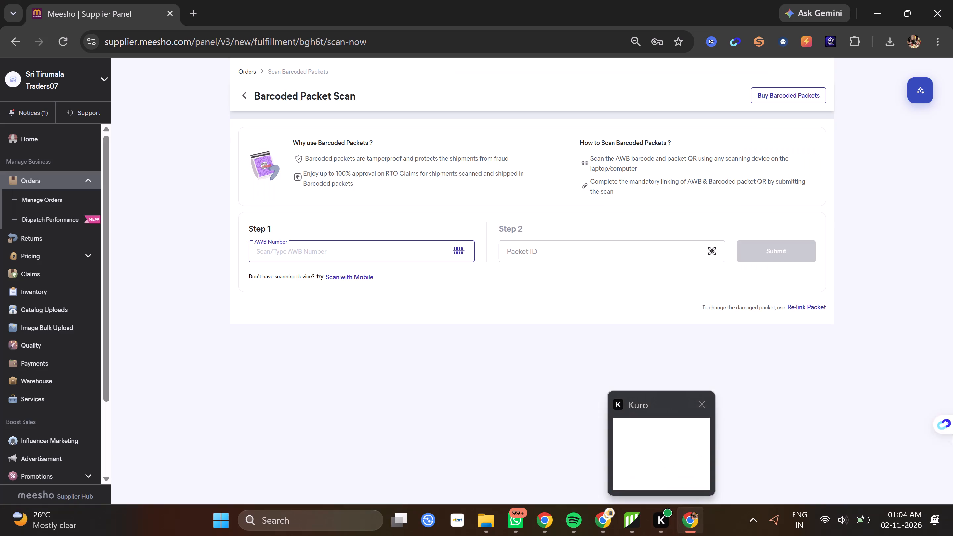
# Duplicate the browser tab showing the Barcoded Packet Scan page.
pyautogui.click(829, 434)
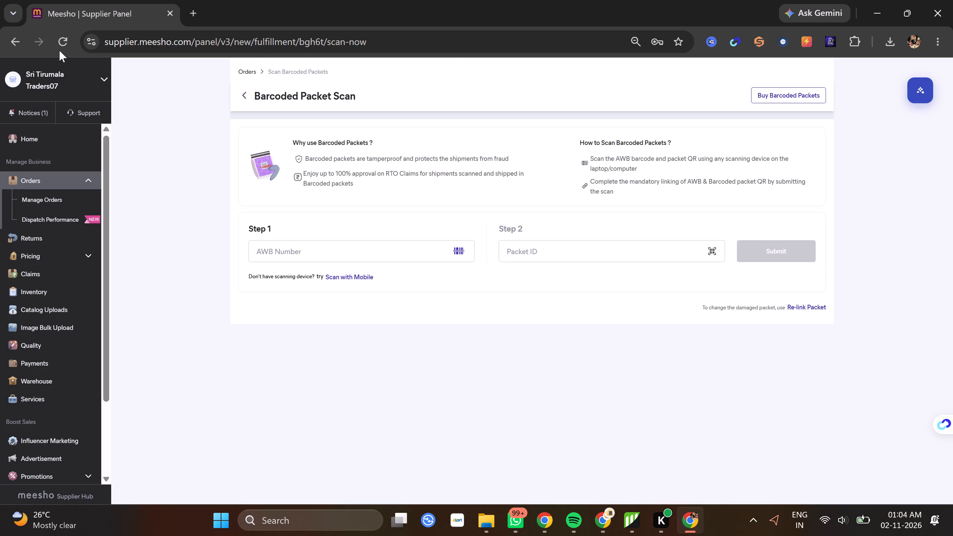
pyautogui.rightClick(94, 23)
pyautogui.click(160, 138)
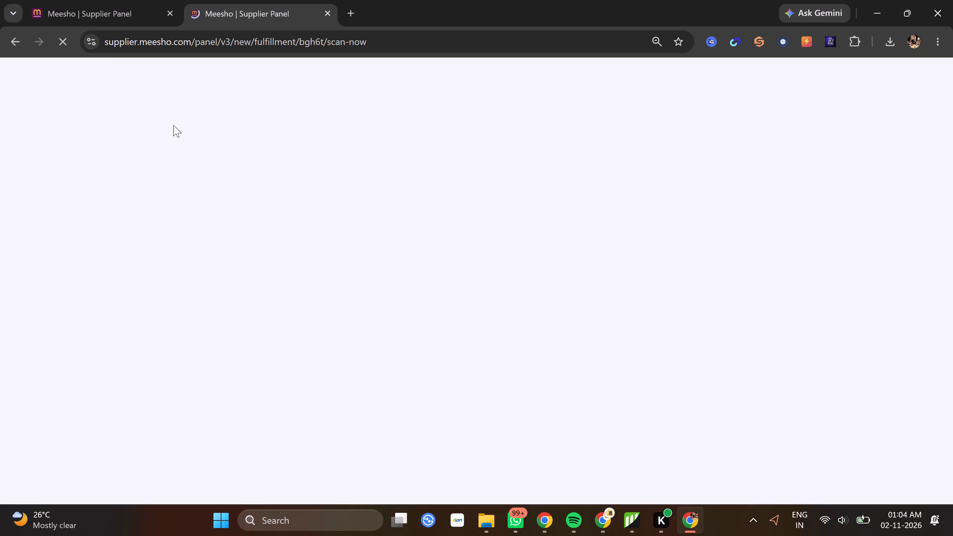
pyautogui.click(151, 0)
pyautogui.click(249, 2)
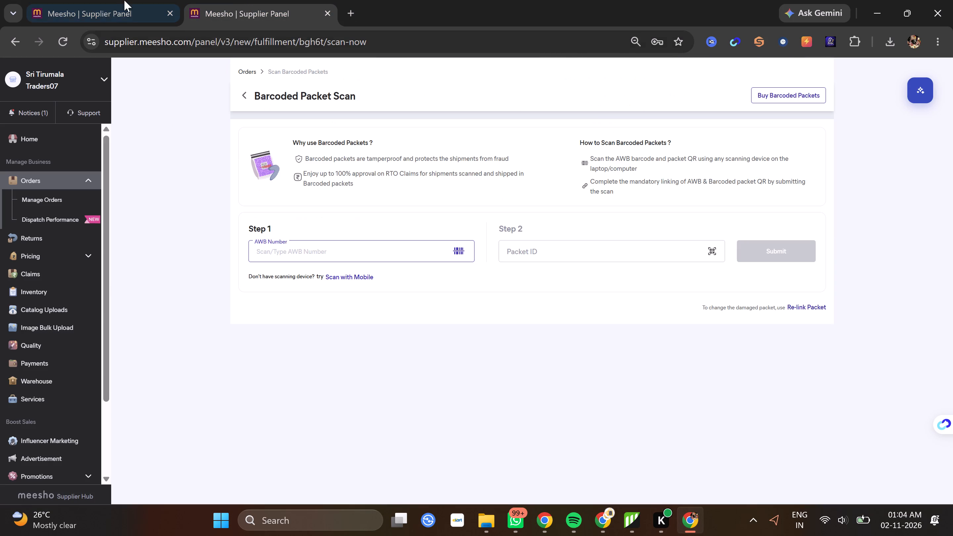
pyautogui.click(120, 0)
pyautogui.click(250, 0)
# Return the original Meesho tab to the Ready to Ship orders list, keeping the scan page open in the duplicate.
pyautogui.click(121, 0)
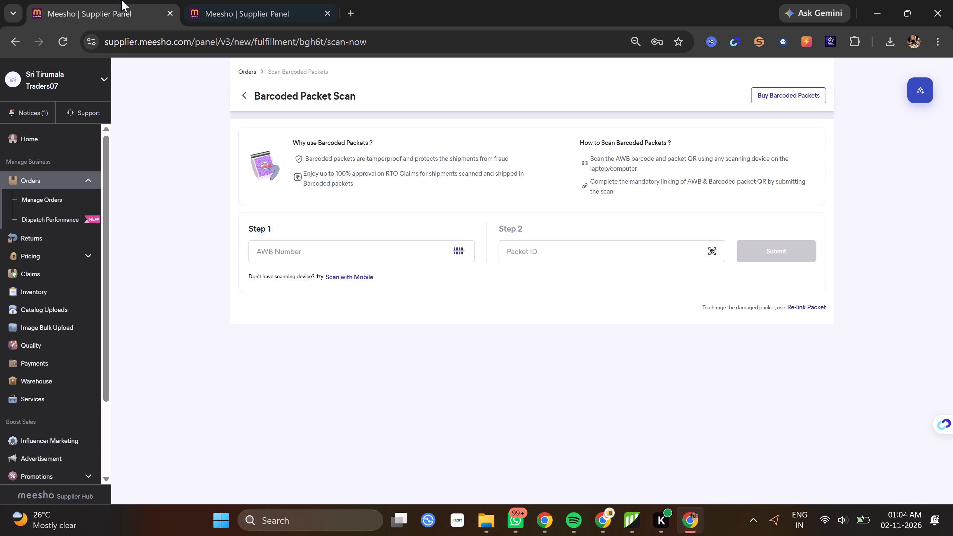
pyautogui.click(15, 41)
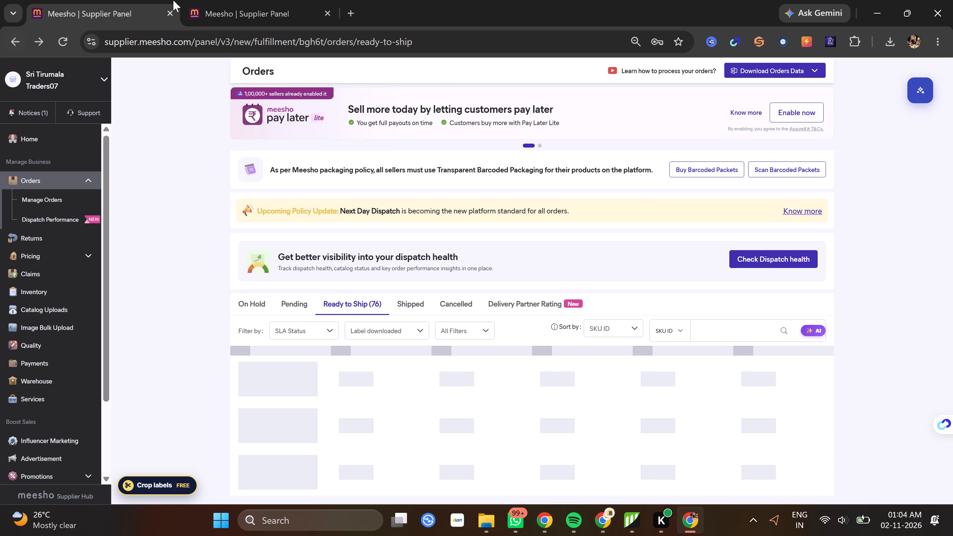
pyautogui.scroll(-3, 569, 275)
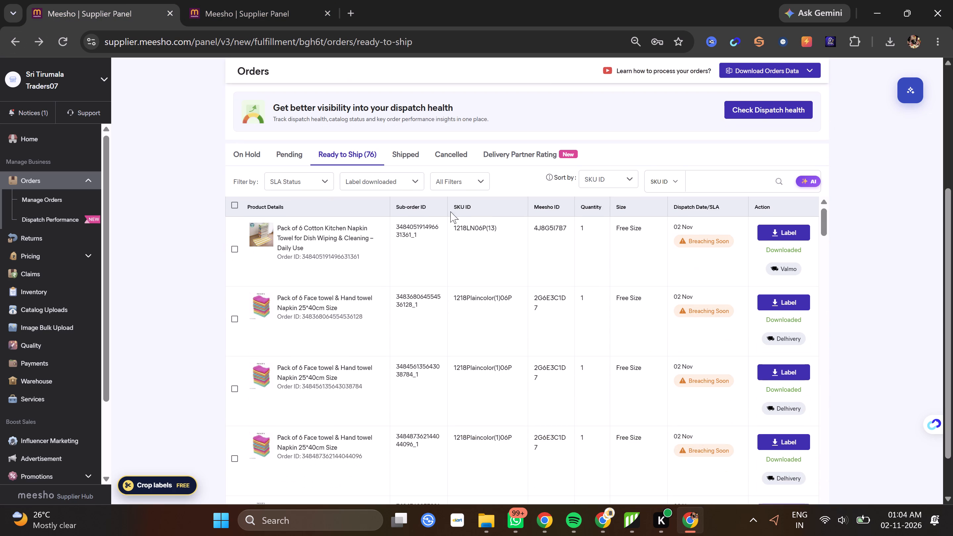
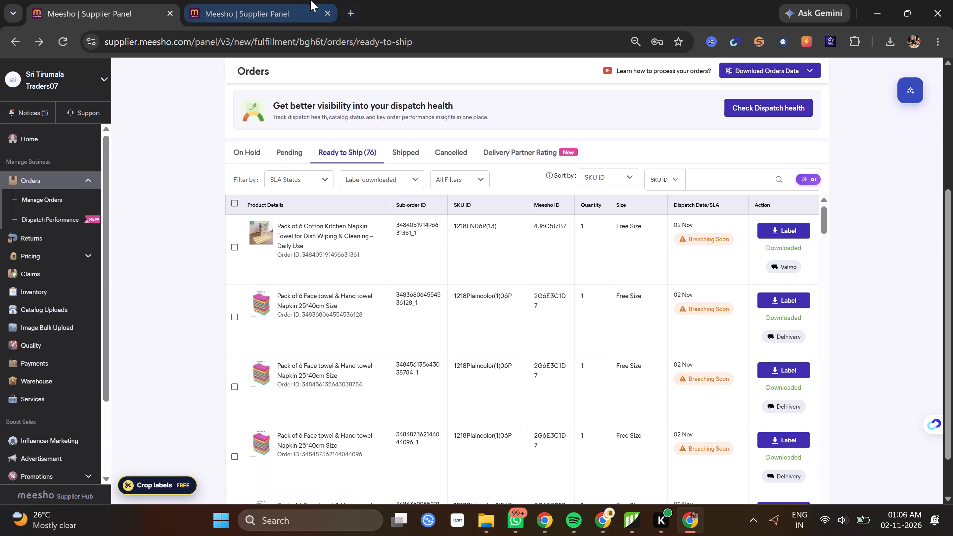
pyautogui.click(300, 0)
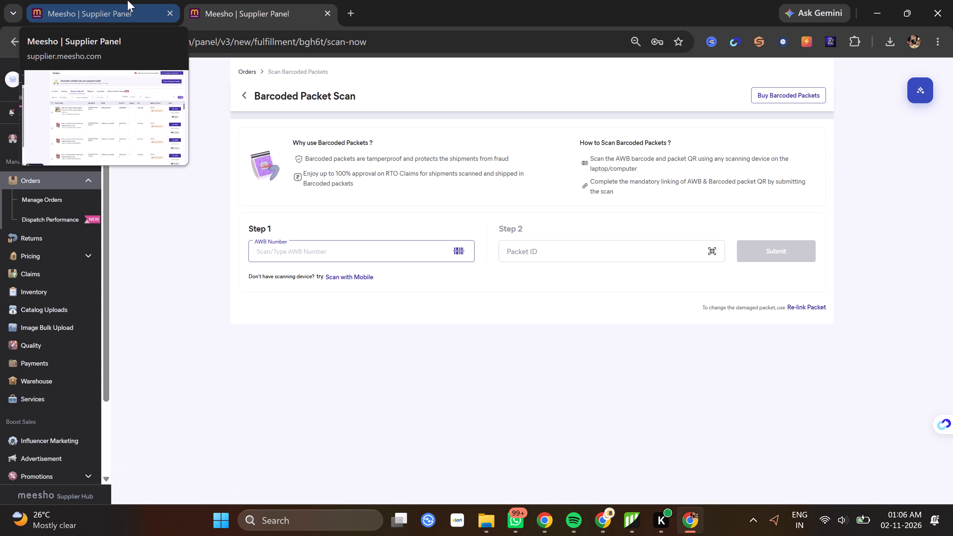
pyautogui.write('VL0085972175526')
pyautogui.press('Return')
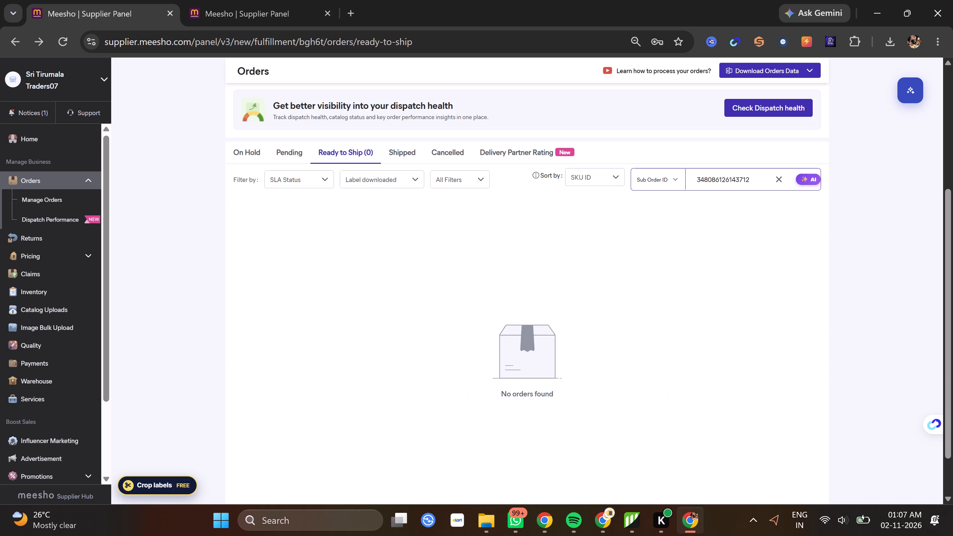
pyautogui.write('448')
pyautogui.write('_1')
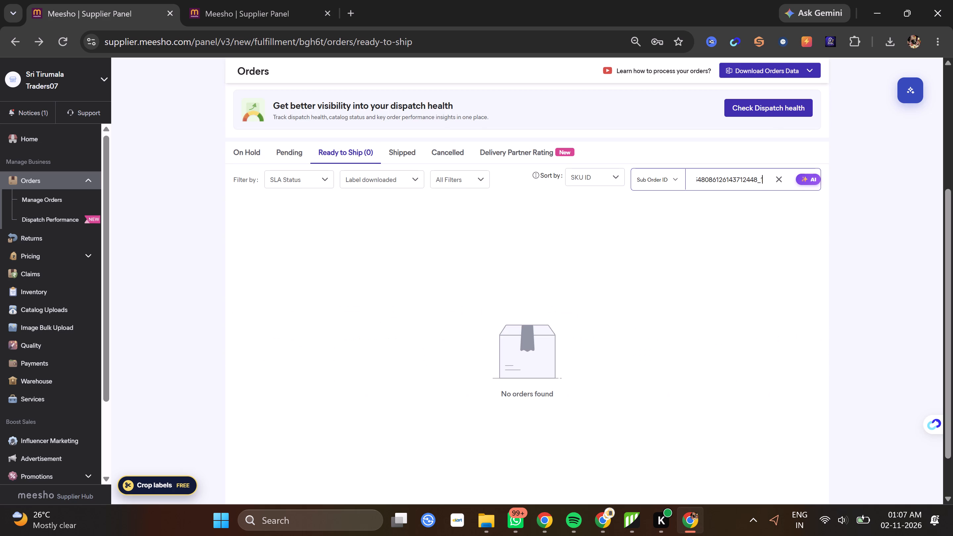
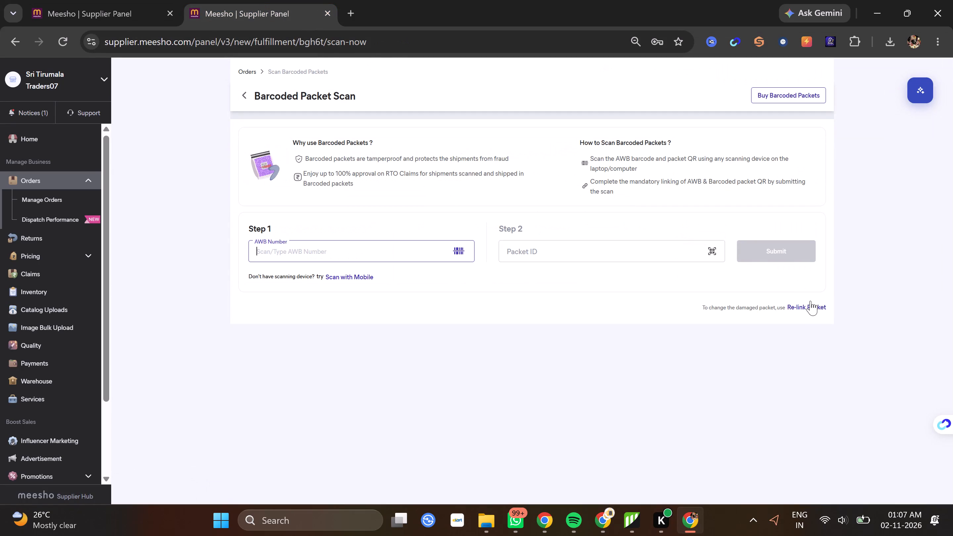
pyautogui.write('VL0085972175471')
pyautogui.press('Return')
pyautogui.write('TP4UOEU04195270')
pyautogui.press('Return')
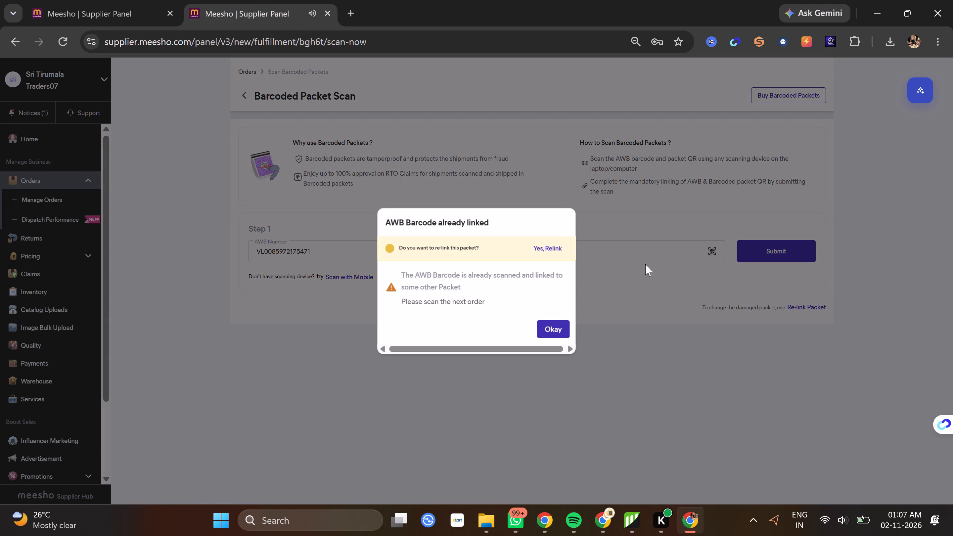
pyautogui.click(550, 249)
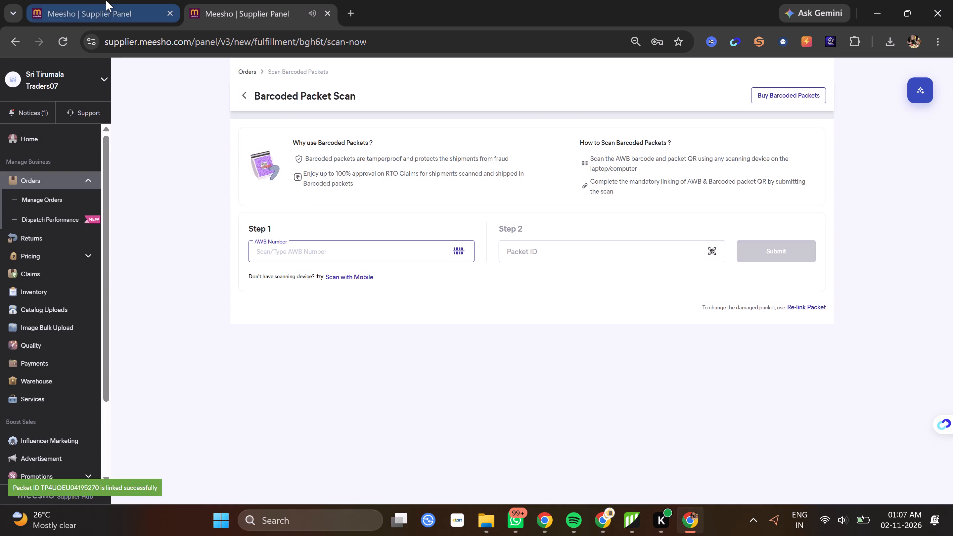
pyautogui.click(106, 0)
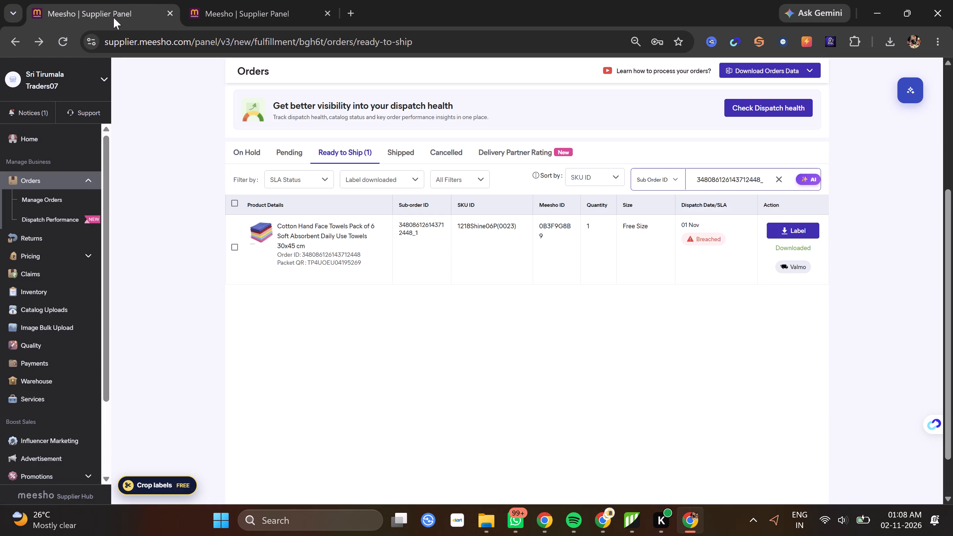
pyautogui.click(255, 0)
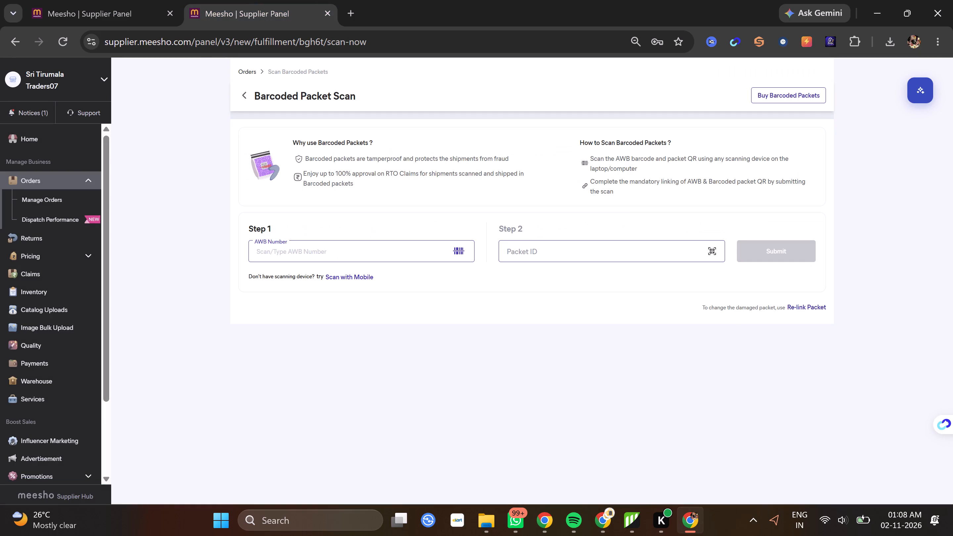
pyautogui.click(555, 247)
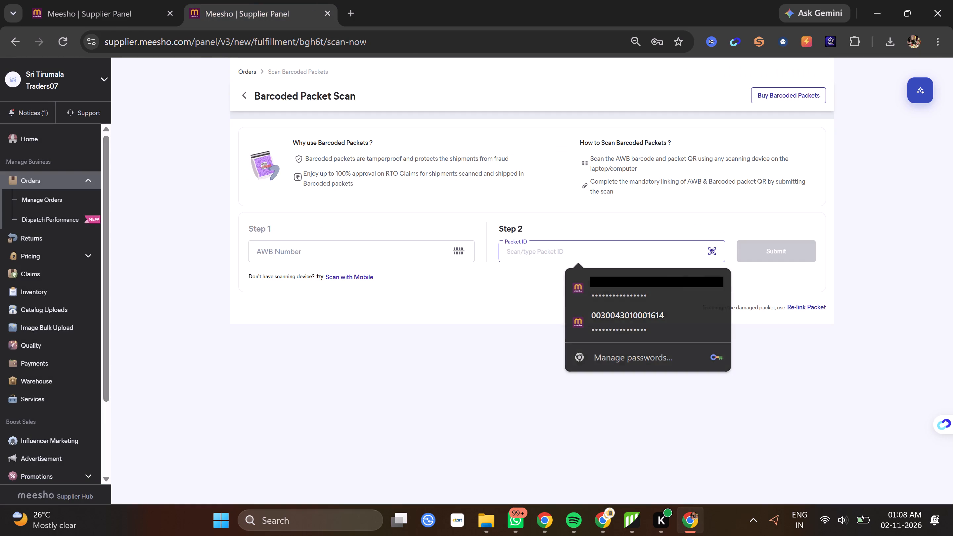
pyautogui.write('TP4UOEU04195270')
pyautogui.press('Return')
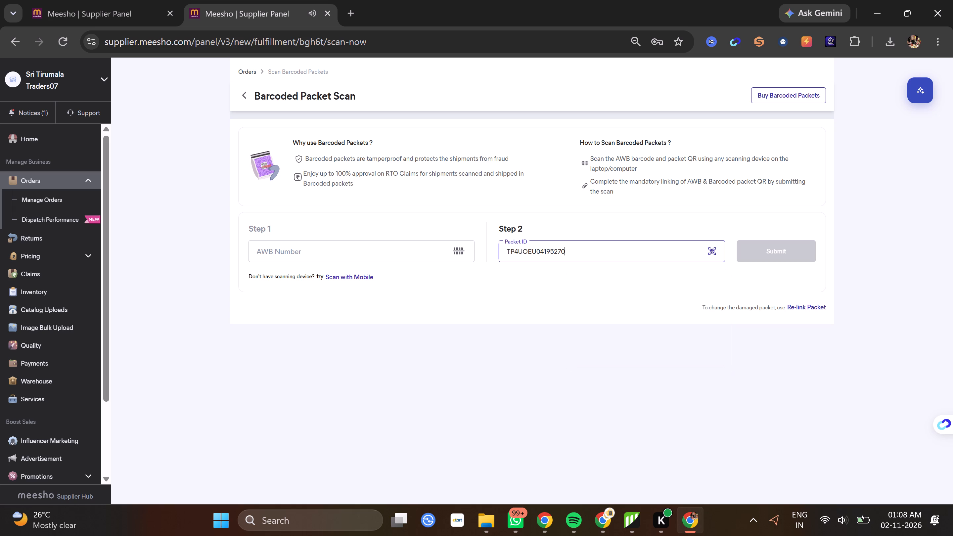
pyautogui.moveTo(580, 253); pyautogui.dragTo(492, 246)
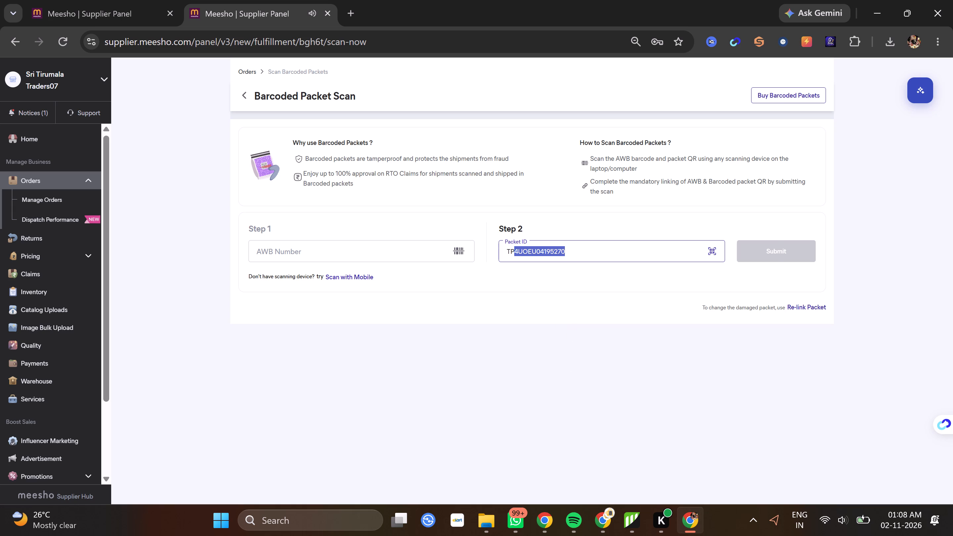
pyautogui.rightClick(534, 250)
pyautogui.click(599, 179)
pyautogui.click(106, 1)
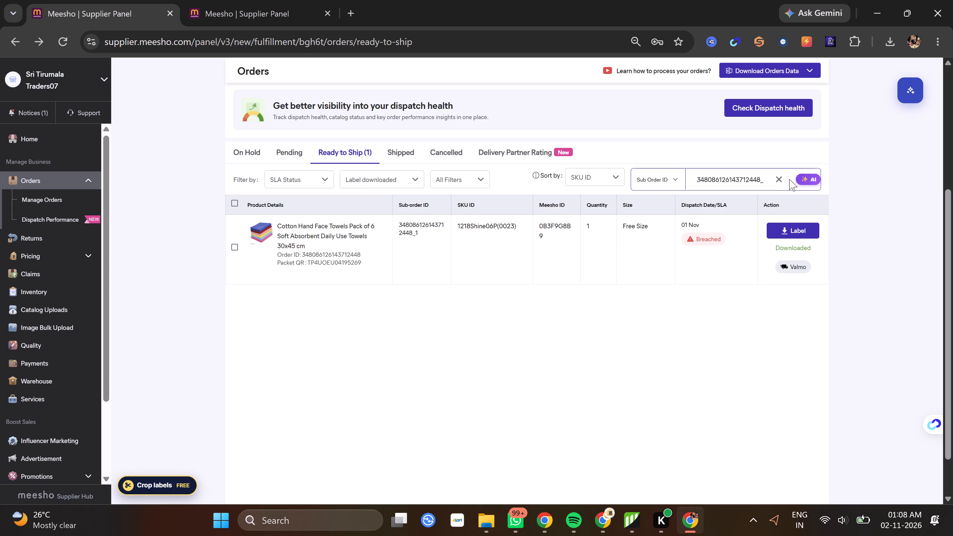
pyautogui.click(779, 180)
pyautogui.rightClick(726, 181)
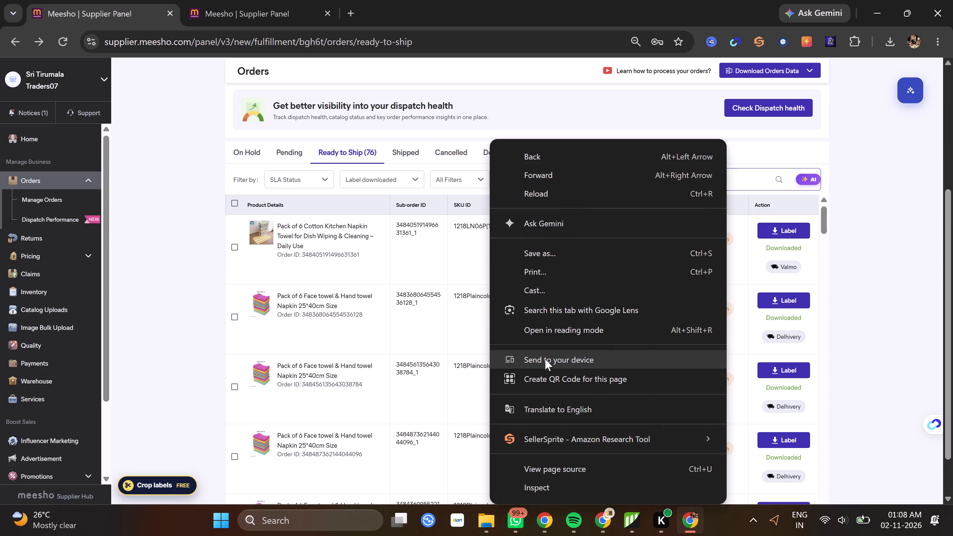
pyautogui.click(753, 177)
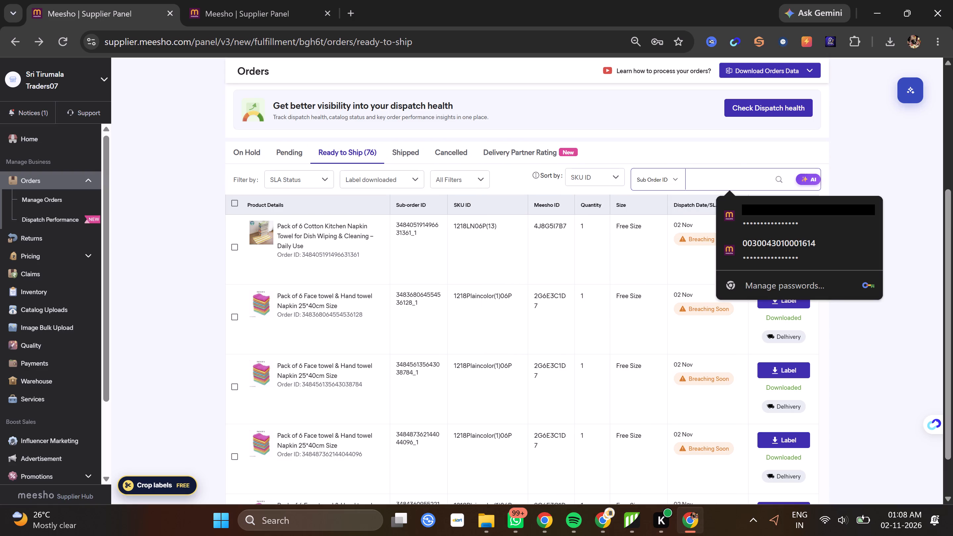
pyautogui.rightClick(739, 178)
pyautogui.click(608, 321)
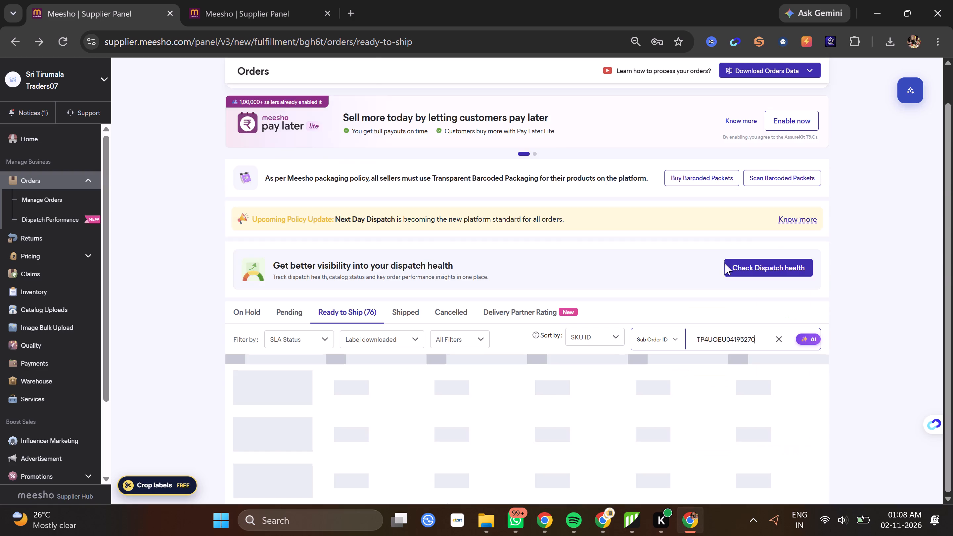
pyautogui.click(780, 181)
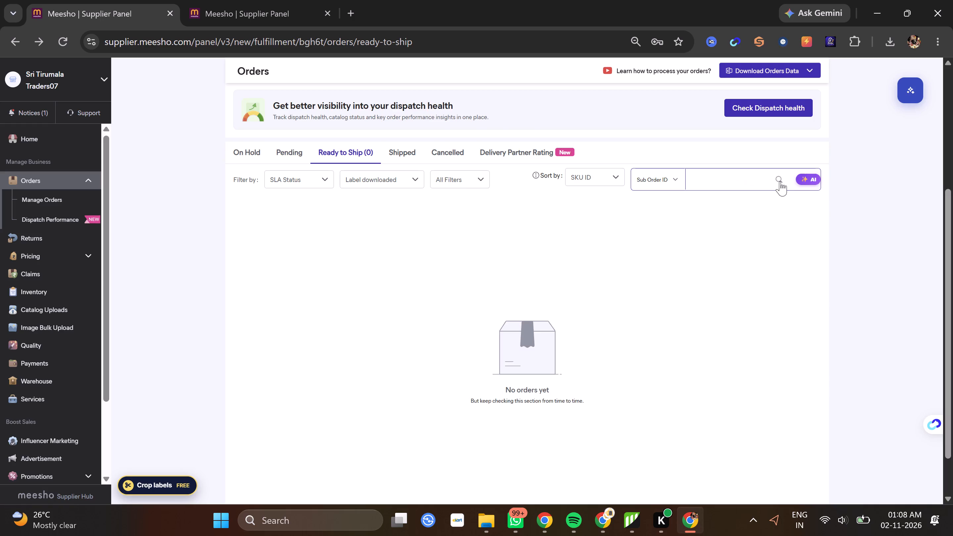
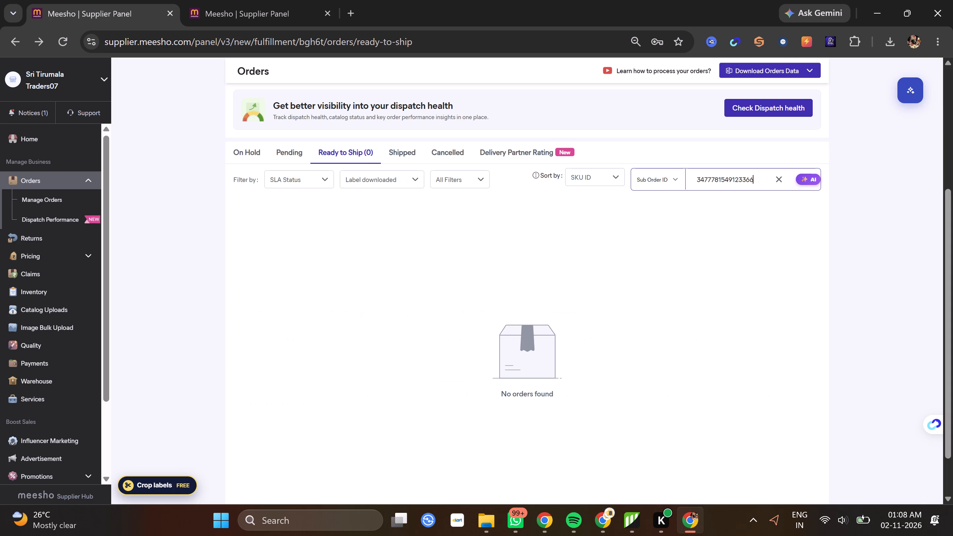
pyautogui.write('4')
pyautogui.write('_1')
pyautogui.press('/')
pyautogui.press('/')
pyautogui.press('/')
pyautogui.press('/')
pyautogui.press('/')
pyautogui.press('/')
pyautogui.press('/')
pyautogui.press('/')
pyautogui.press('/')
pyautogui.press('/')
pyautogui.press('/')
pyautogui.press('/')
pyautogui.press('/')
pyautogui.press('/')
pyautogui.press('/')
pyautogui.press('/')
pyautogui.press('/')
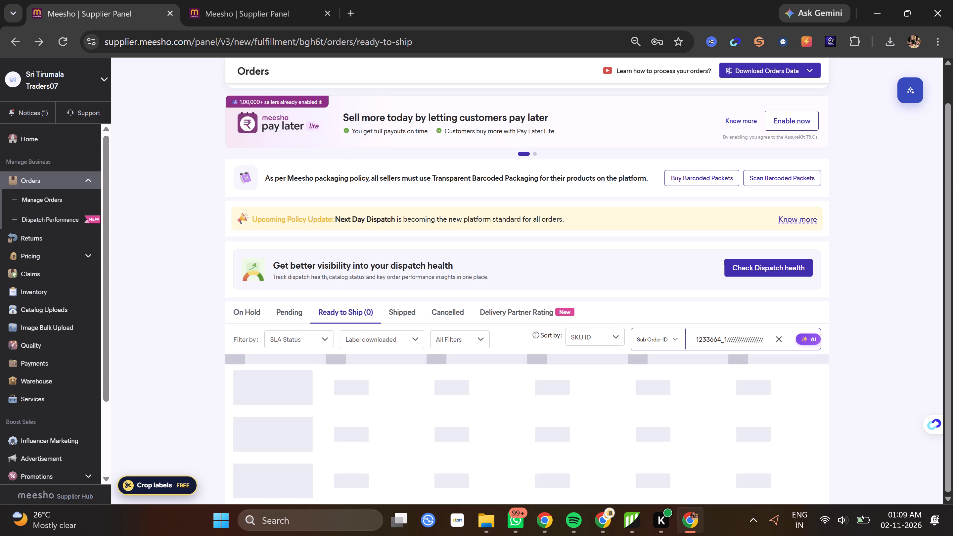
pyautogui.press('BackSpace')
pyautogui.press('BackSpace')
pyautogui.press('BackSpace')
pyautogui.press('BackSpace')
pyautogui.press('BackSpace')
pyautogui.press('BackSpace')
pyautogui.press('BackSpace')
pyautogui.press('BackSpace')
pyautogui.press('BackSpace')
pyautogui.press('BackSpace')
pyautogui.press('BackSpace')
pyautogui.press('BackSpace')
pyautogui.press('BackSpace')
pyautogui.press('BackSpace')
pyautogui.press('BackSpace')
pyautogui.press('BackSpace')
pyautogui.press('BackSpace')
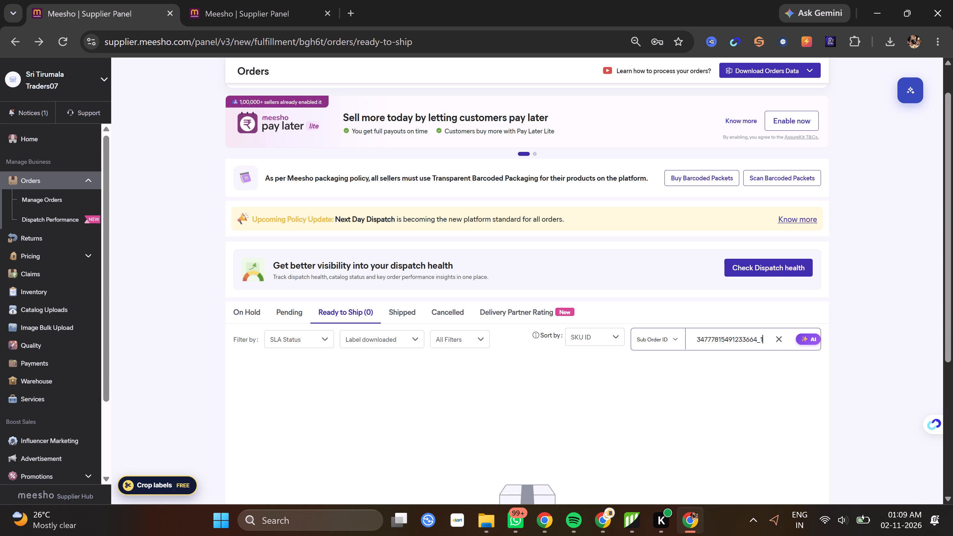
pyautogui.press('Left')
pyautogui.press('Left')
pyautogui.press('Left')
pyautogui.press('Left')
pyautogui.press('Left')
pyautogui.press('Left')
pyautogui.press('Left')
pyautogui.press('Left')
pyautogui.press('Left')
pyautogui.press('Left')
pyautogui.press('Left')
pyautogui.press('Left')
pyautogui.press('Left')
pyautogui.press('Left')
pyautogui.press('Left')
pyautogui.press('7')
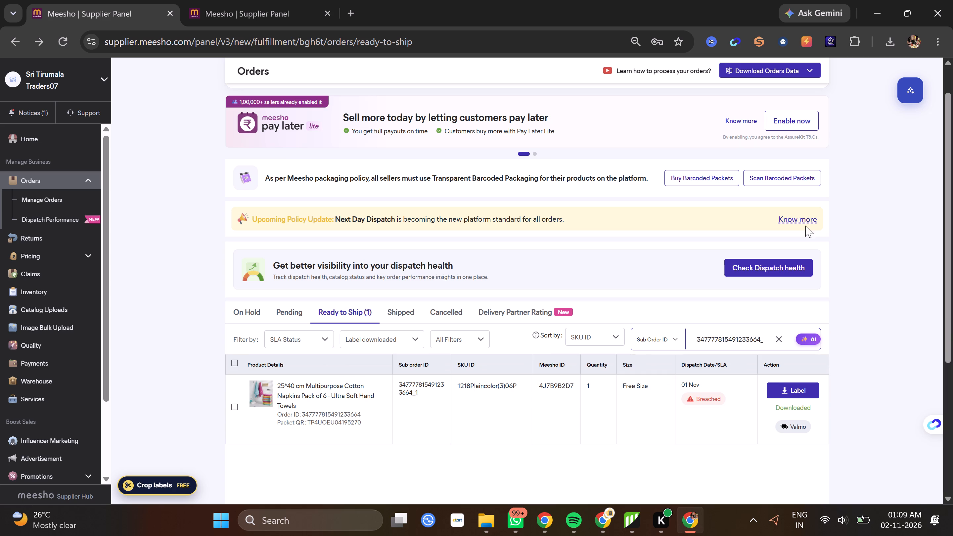
pyautogui.scroll(-4, 824, 231)
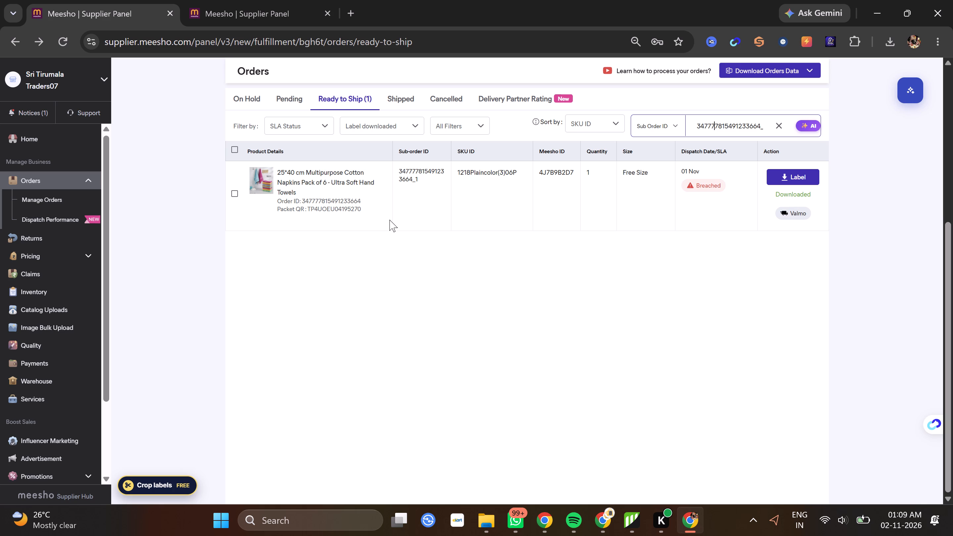
# Switch to the Barcoded Packet Scan page in the other Meesho tab and clear the Packet ID.
pyautogui.click(259, 7)
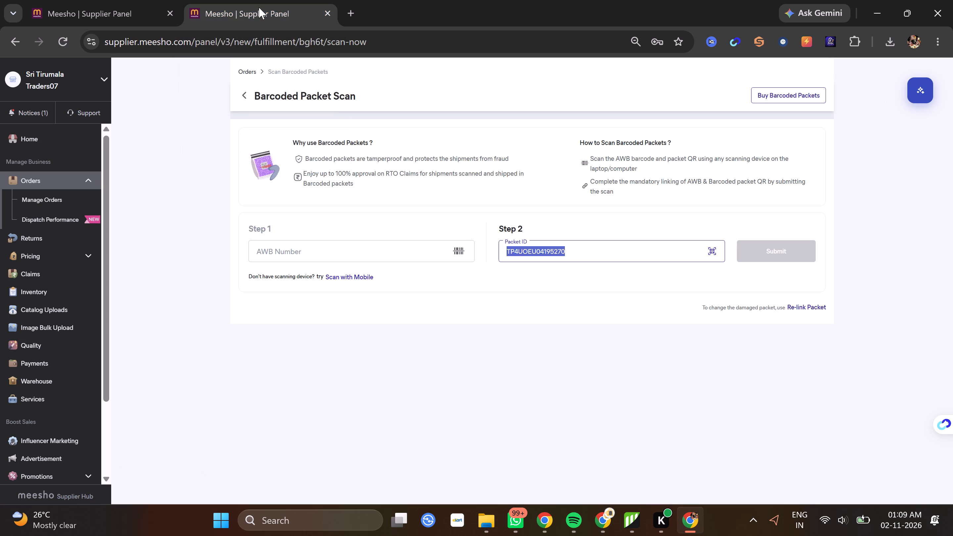
pyautogui.click(669, 287)
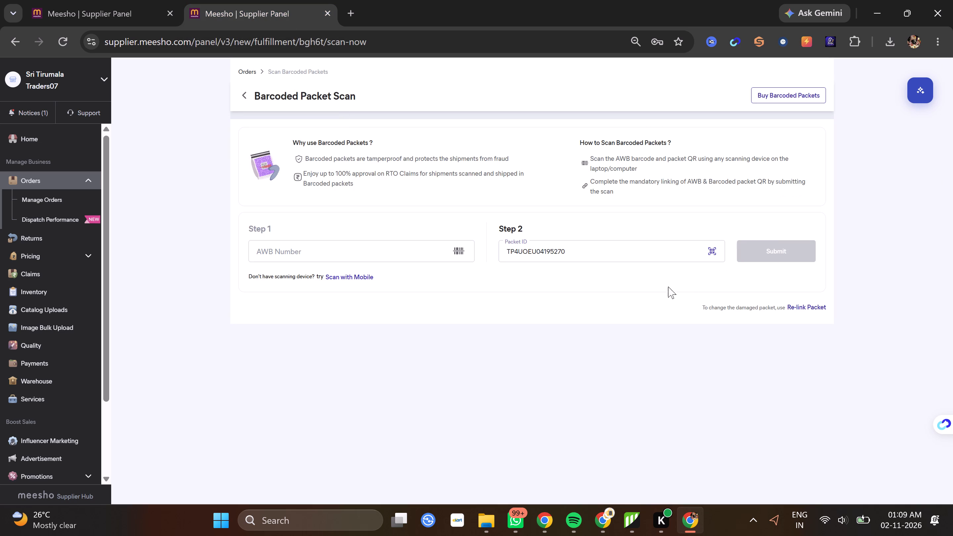
pyautogui.doubleClick(609, 253)
pyautogui.press('BackSpace')
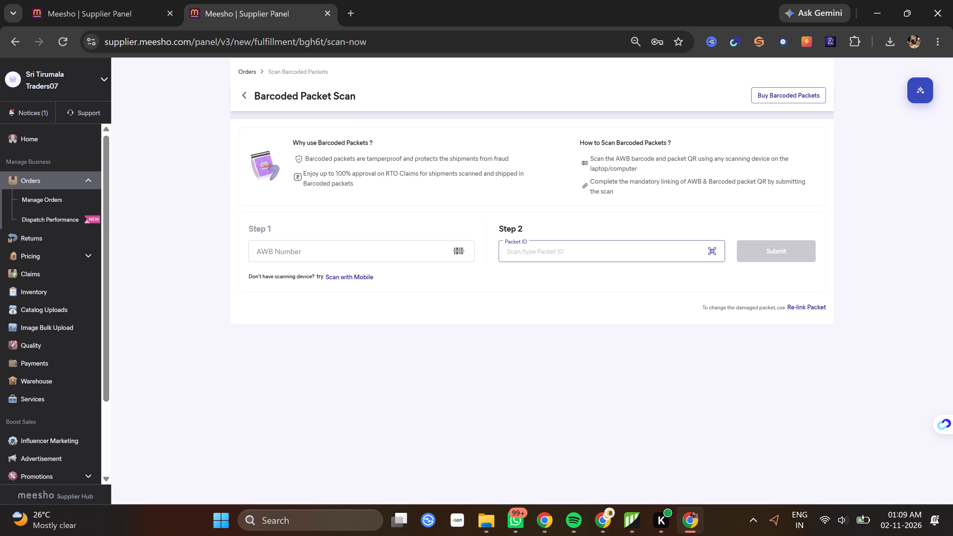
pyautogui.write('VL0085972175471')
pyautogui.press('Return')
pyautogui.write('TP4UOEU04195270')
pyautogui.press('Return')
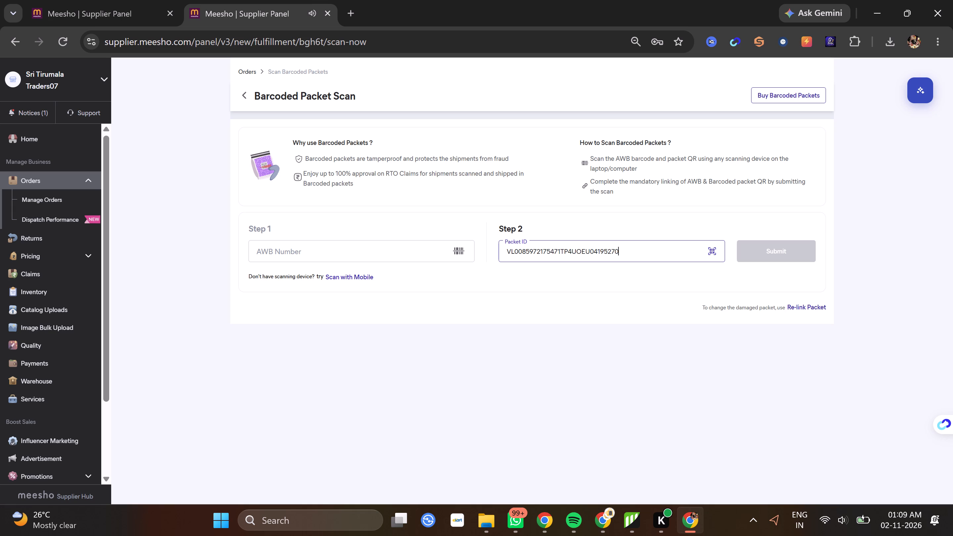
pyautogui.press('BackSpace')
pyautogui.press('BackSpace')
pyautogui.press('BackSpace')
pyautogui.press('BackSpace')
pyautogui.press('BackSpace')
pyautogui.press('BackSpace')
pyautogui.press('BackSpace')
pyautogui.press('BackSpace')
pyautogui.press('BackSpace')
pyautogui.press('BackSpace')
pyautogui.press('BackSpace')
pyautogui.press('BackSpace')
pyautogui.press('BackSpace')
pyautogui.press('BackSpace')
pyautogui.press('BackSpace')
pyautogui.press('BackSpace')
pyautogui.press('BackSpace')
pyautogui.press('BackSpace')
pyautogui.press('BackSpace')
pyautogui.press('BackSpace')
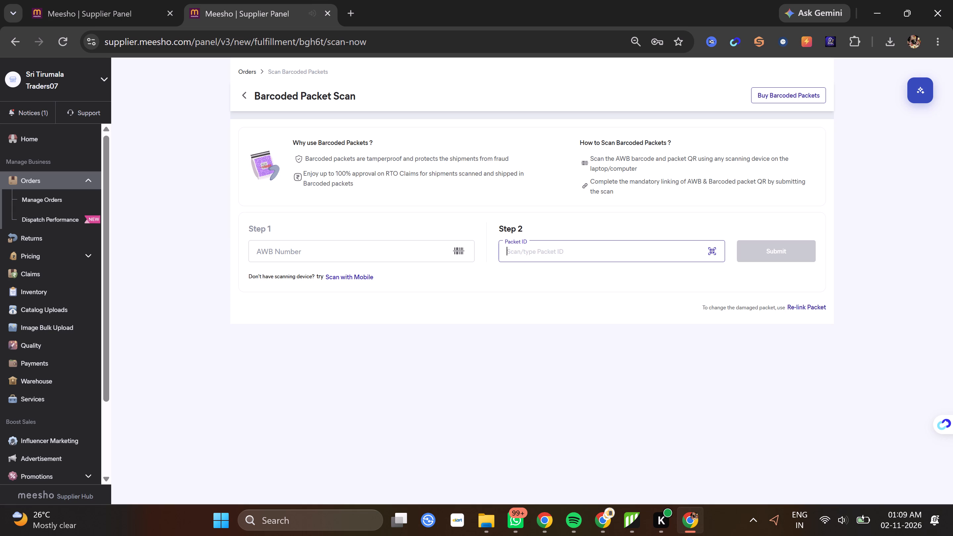
pyautogui.click(320, 248)
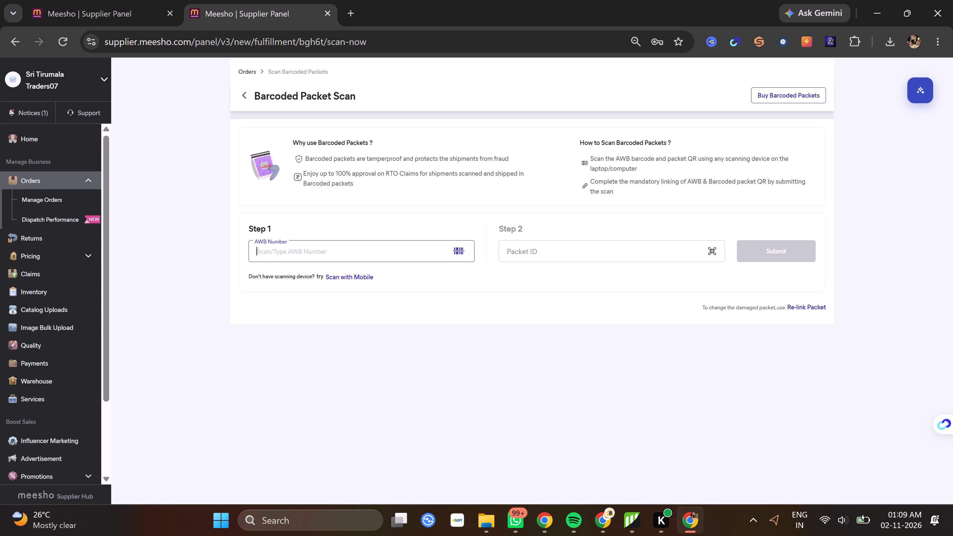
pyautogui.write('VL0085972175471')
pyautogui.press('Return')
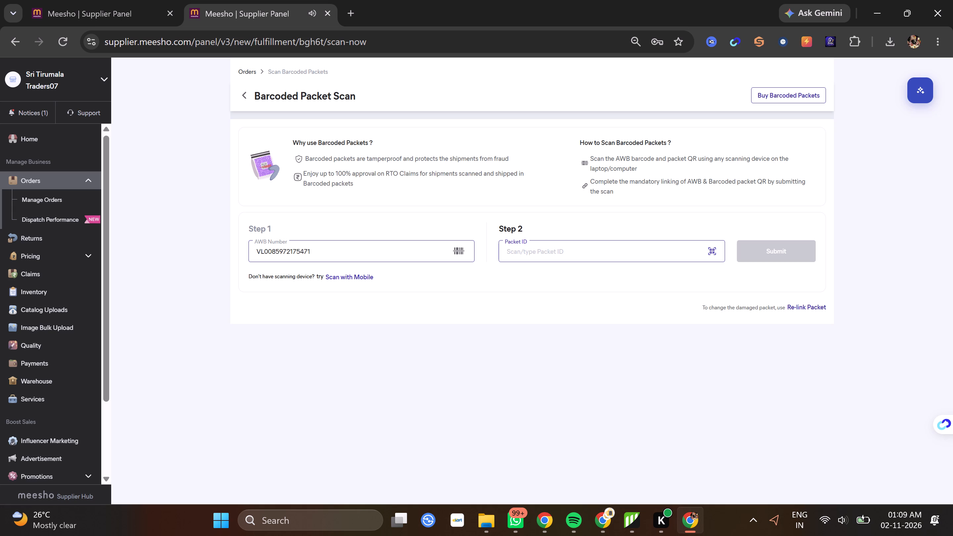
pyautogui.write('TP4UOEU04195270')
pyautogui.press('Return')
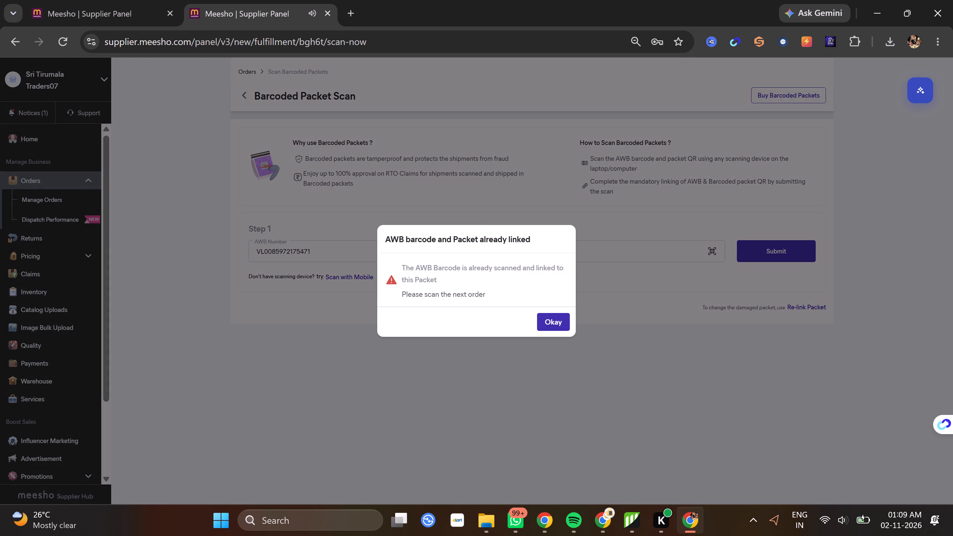
pyautogui.click(569, 324)
pyautogui.click(563, 321)
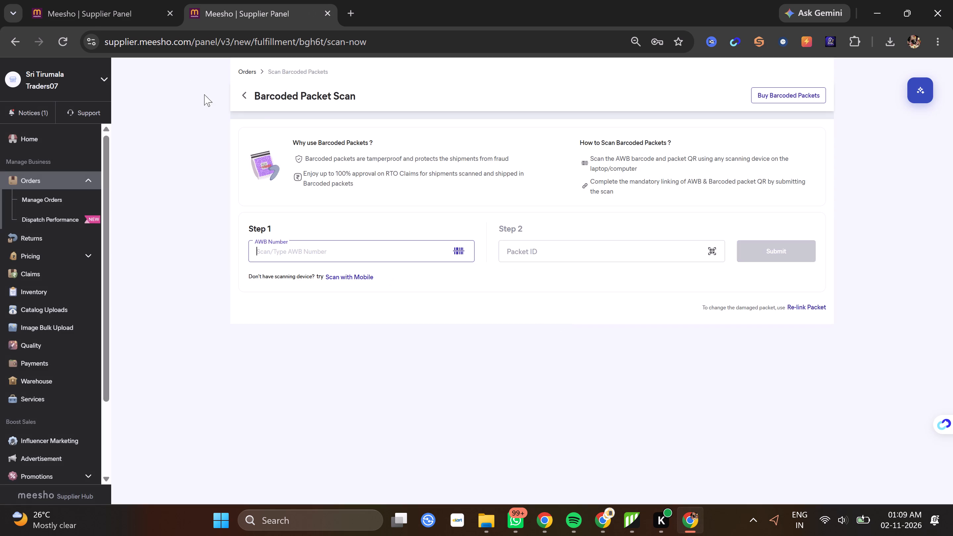
# Return to the Ready to Ship orders in the original Meesho tab and clear the Sub Order ID search.
pyautogui.click(134, 19)
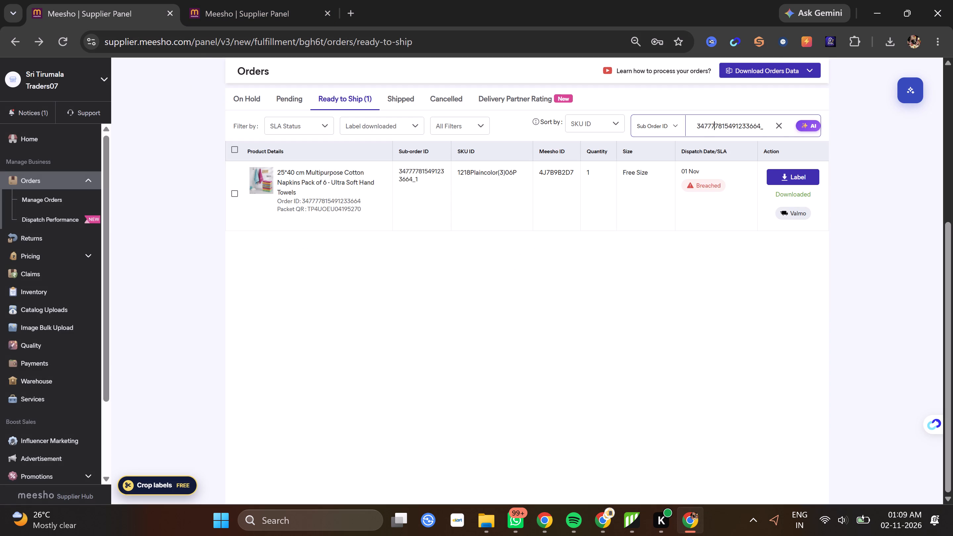
pyautogui.click(777, 127)
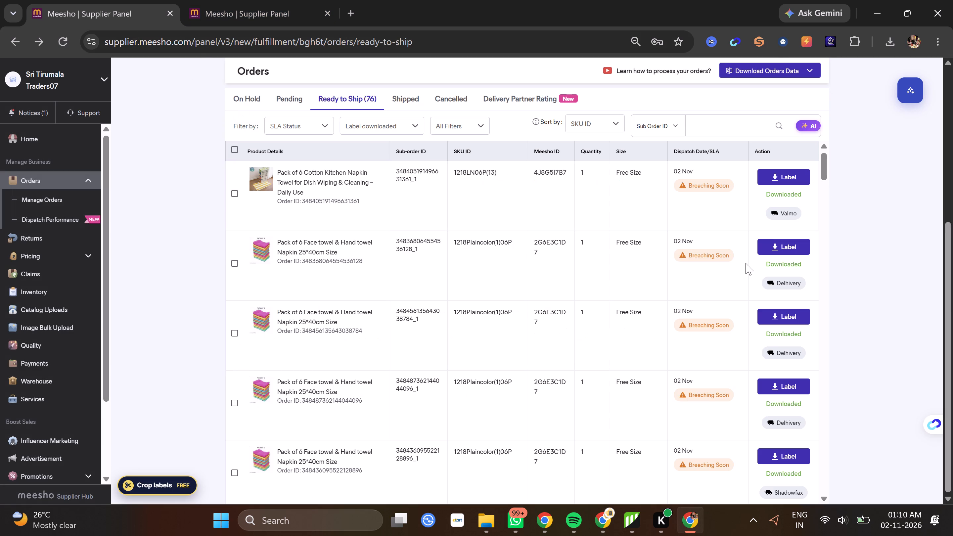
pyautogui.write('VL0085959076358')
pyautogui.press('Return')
pyautogui.click(305, 0)
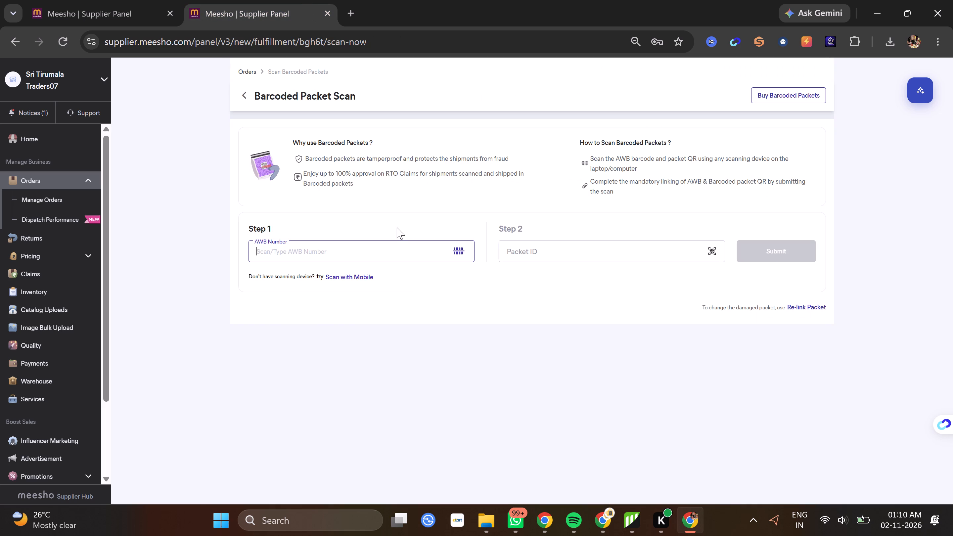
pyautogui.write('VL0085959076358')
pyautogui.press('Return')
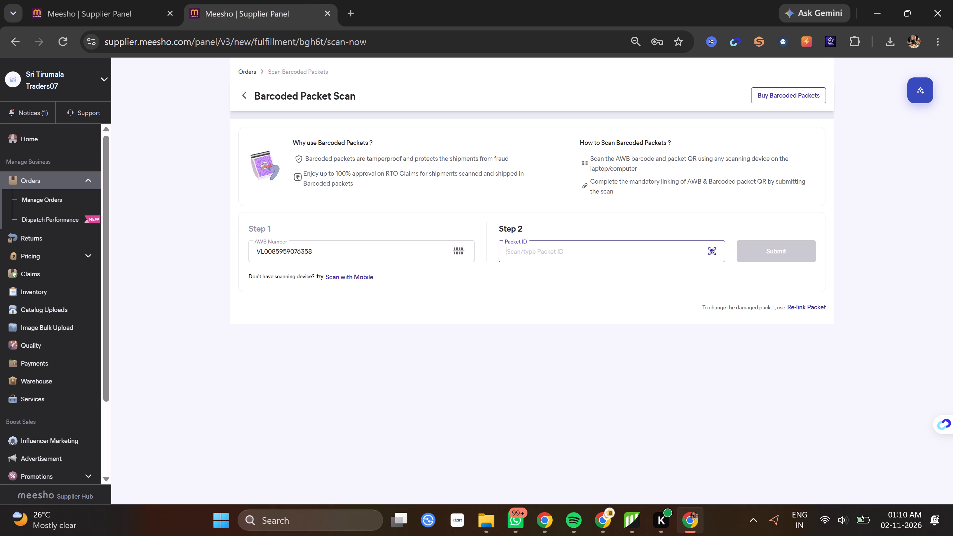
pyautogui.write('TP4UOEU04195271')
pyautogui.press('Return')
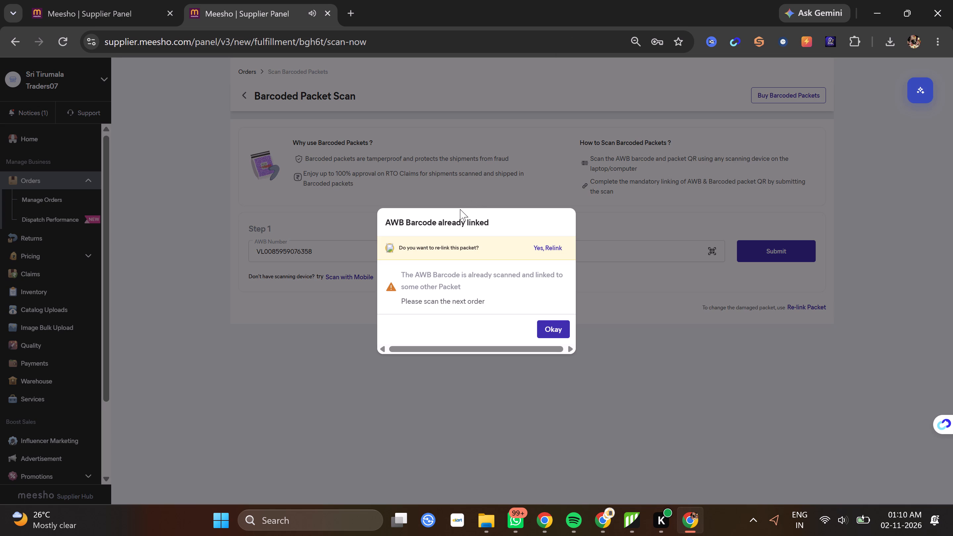
pyautogui.click(552, 250)
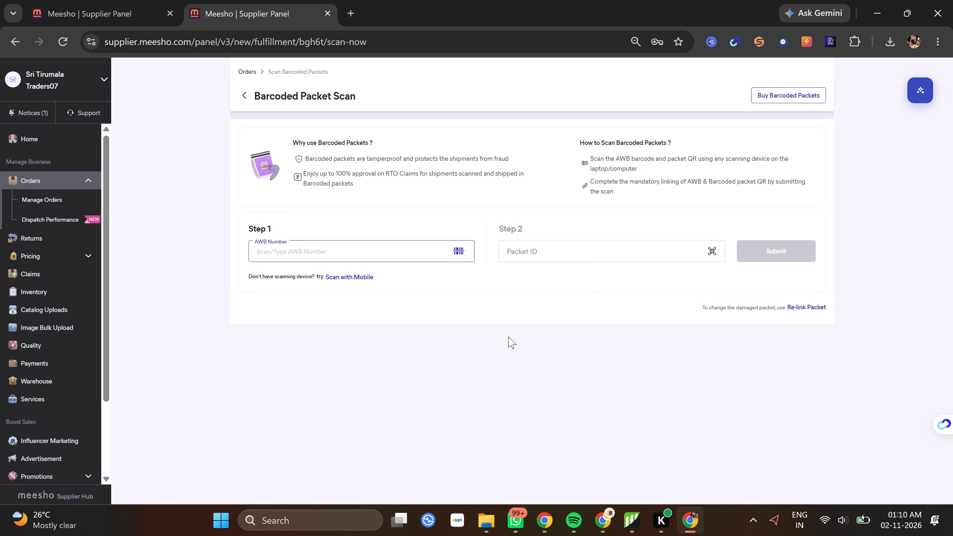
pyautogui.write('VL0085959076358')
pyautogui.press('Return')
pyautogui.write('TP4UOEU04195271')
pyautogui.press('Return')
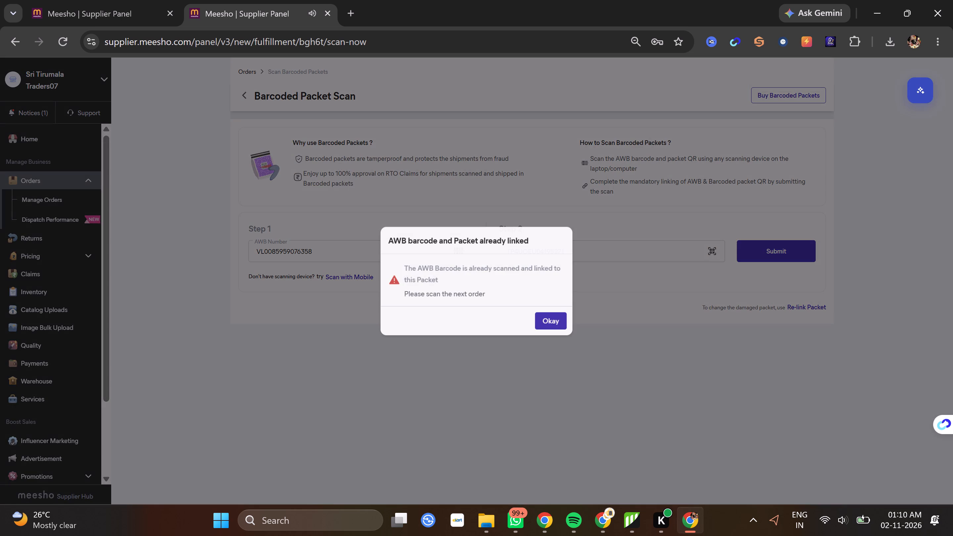
pyautogui.moveTo(558, 317); pyautogui.dragTo(560, 320)
pyautogui.click(615, 434)
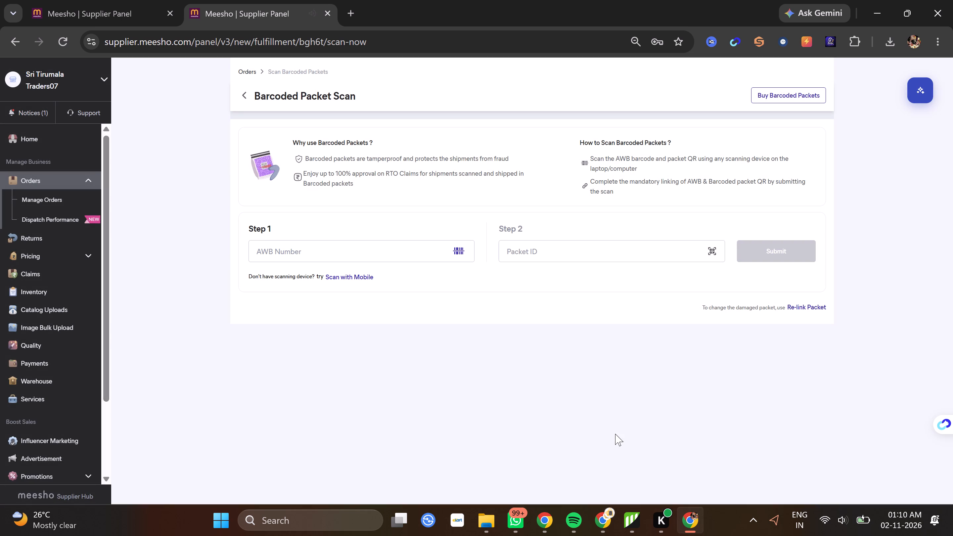
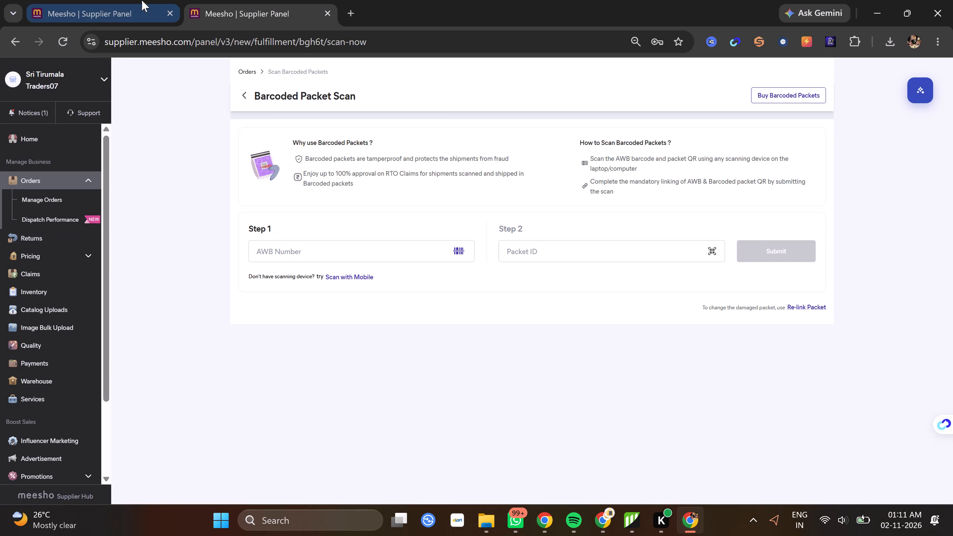
# Look through the Ready to Ship orders list in the original Meesho tab.
pyautogui.click(110, 0)
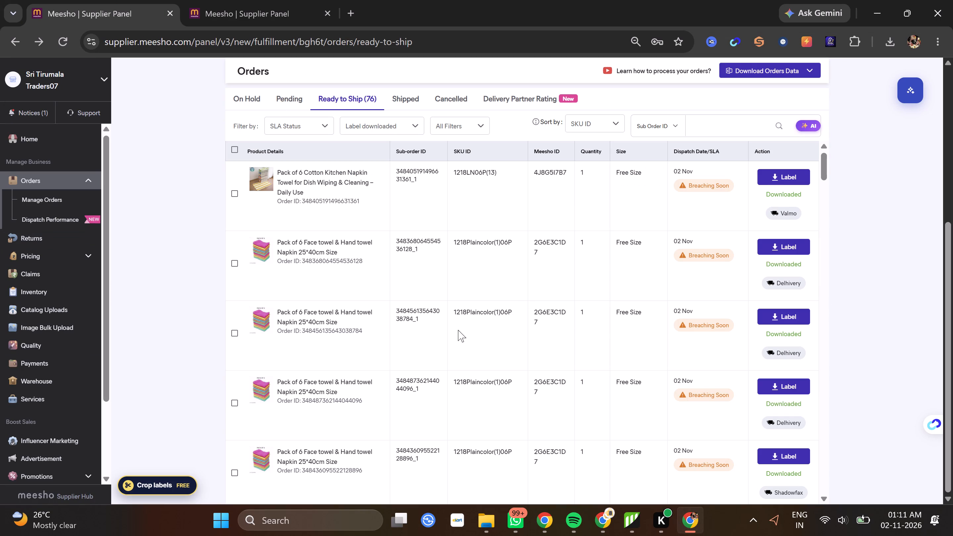
pyautogui.scroll(-3, 458, 337)
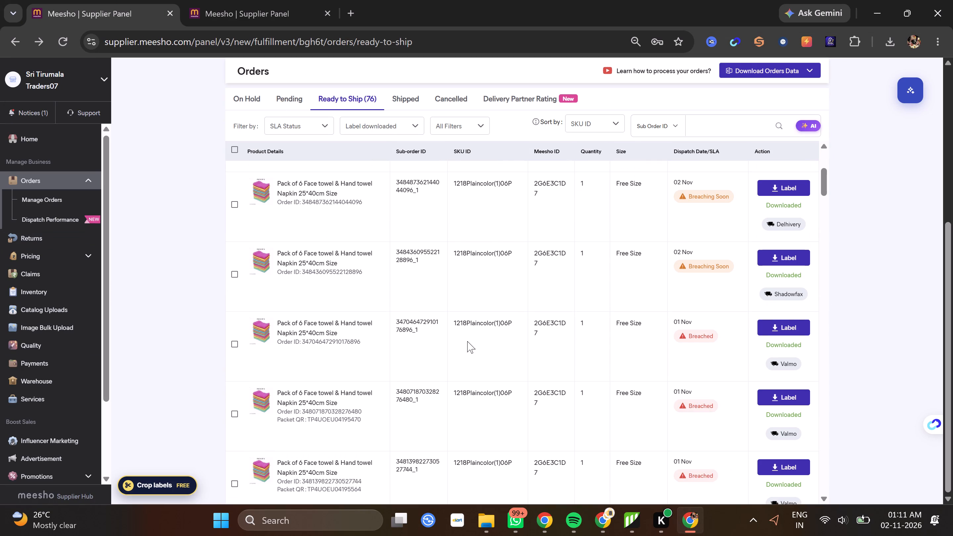
pyautogui.scroll(-5, 467, 341)
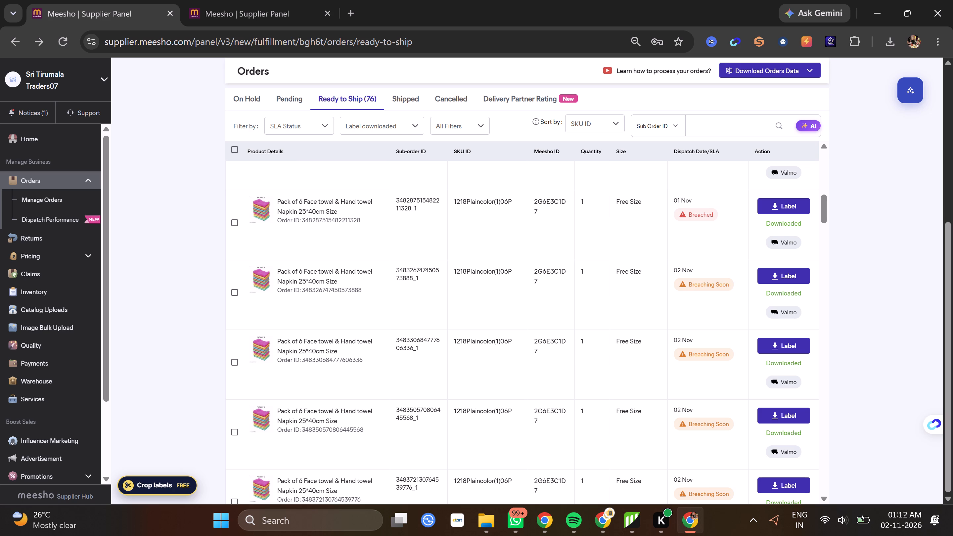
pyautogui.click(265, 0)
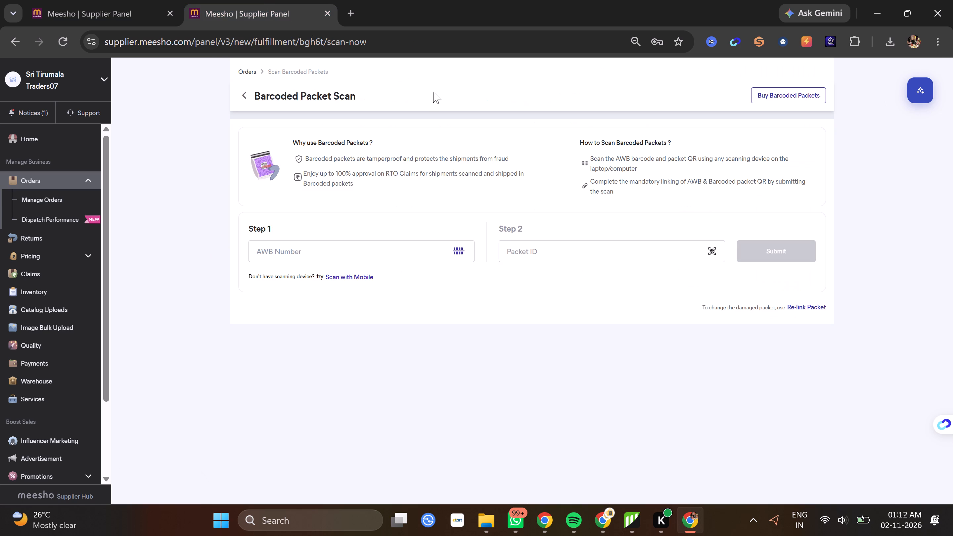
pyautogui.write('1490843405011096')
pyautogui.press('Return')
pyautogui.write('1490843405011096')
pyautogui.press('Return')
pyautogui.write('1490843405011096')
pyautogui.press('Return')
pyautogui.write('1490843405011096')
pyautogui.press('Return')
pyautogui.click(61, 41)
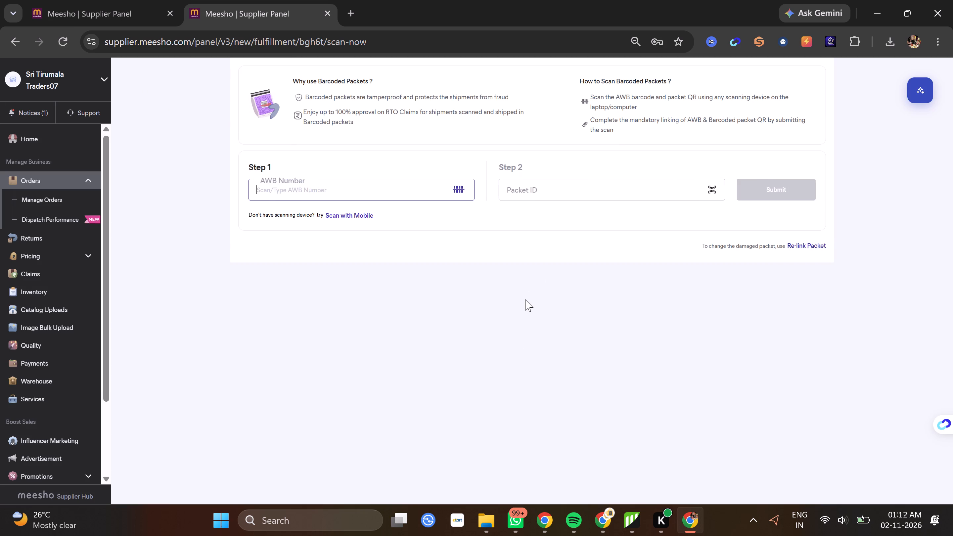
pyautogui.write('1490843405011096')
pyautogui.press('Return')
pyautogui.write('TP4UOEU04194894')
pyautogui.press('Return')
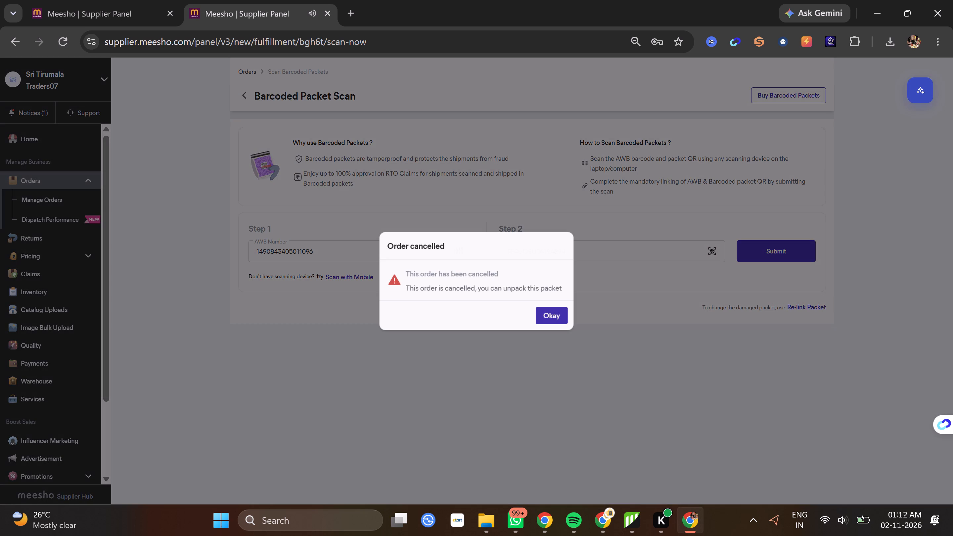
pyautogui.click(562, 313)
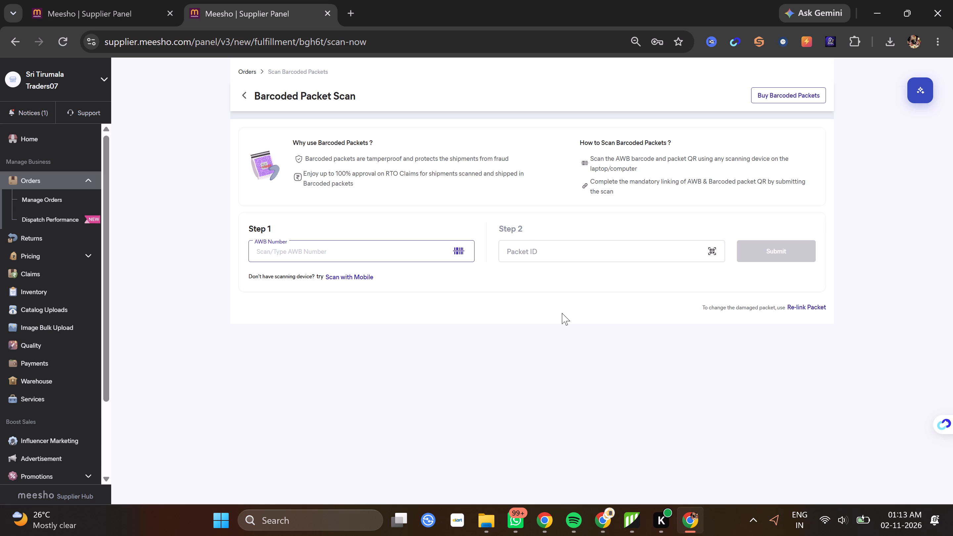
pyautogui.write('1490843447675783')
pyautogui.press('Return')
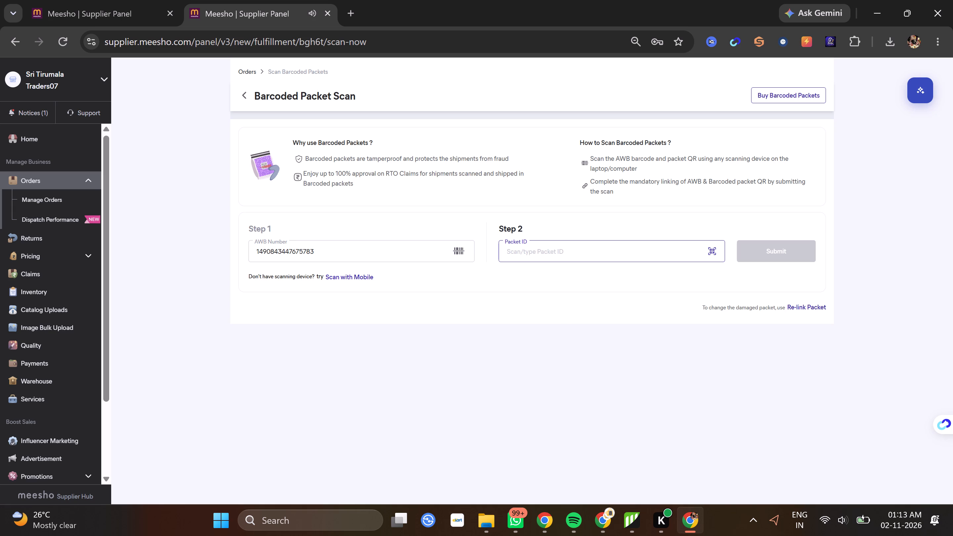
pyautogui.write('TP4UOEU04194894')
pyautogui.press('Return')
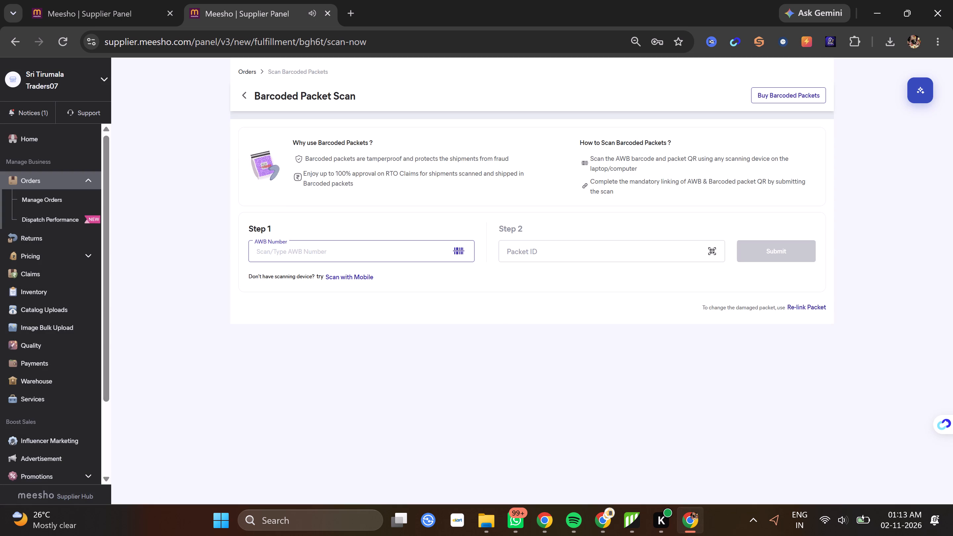
pyautogui.click(106, 0)
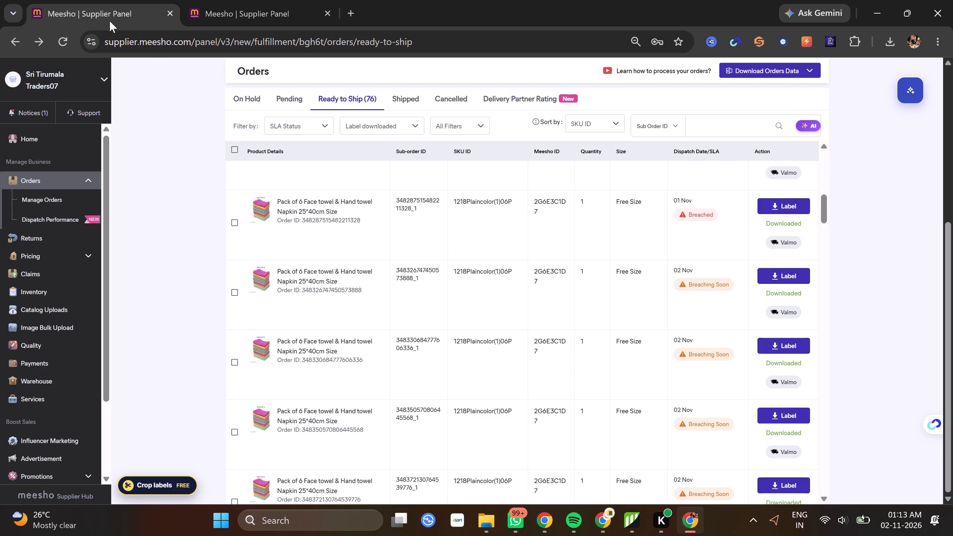
pyautogui.click(271, 0)
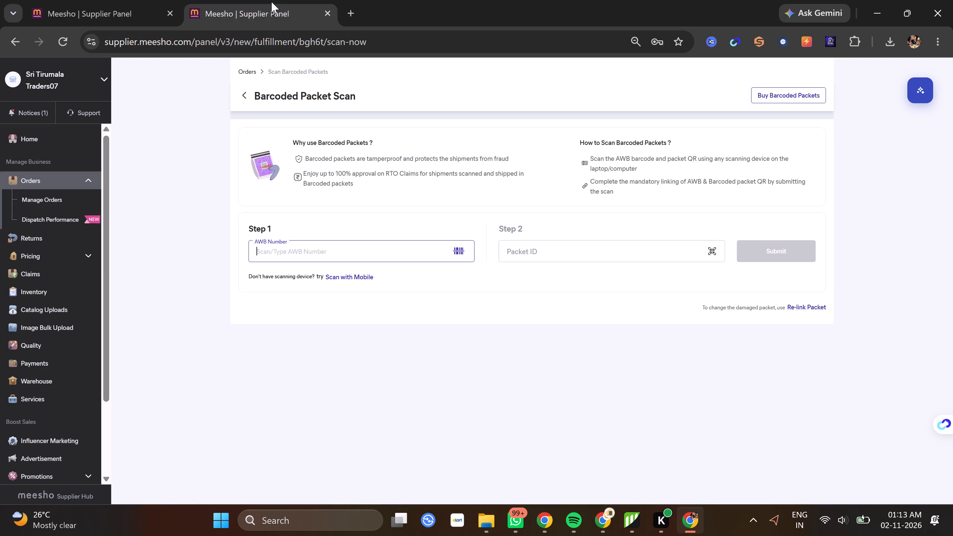
pyautogui.click(120, 0)
pyautogui.click(739, 124)
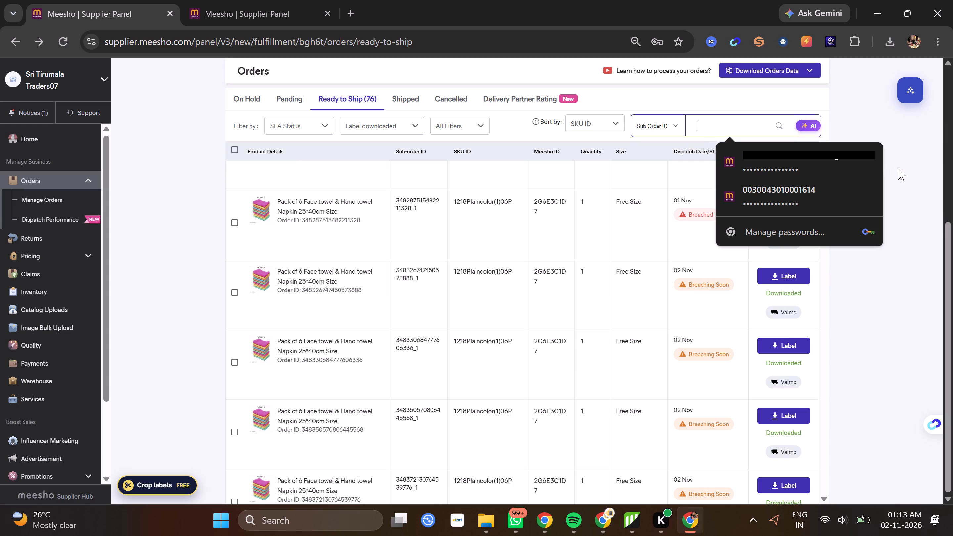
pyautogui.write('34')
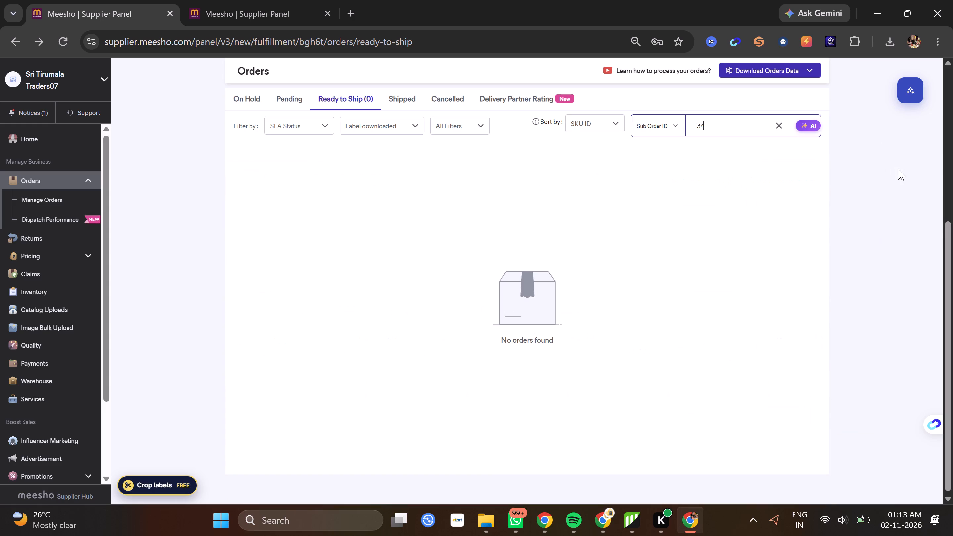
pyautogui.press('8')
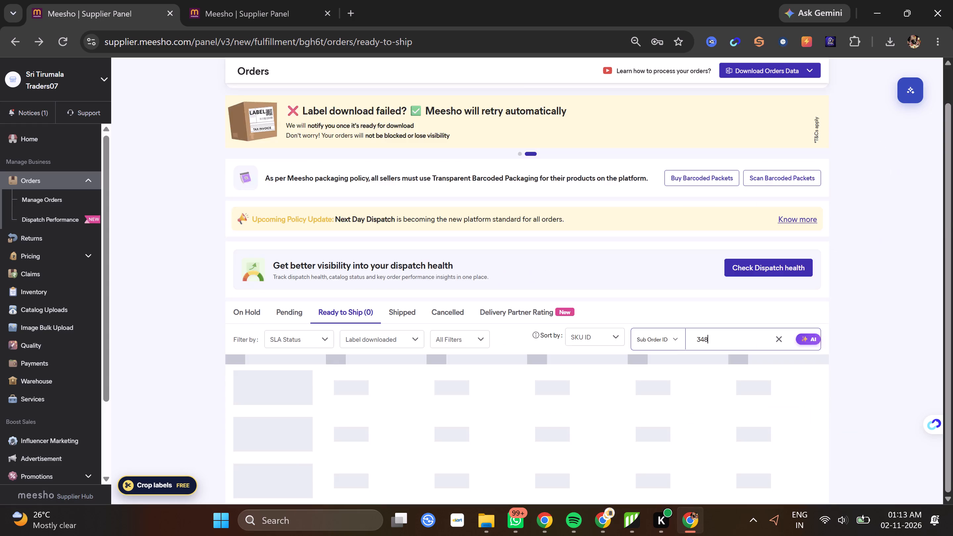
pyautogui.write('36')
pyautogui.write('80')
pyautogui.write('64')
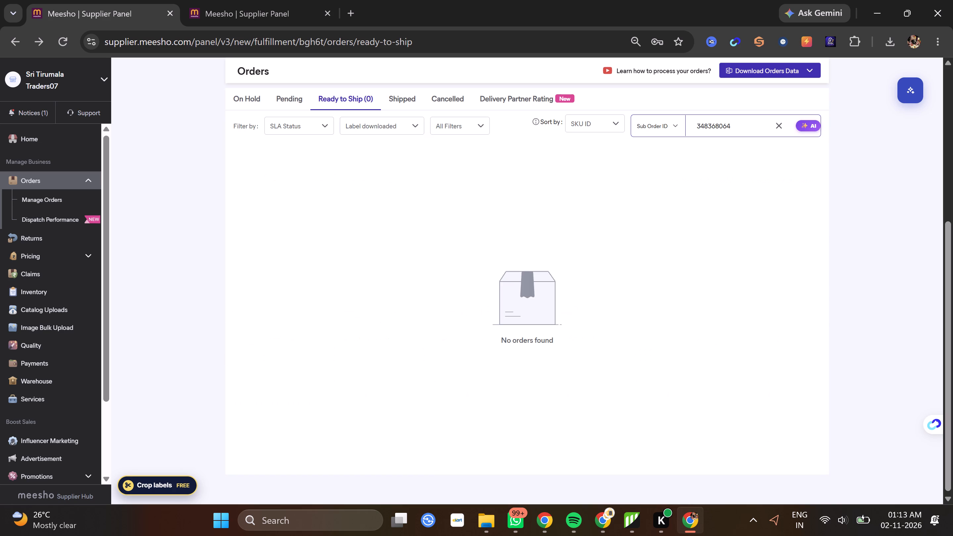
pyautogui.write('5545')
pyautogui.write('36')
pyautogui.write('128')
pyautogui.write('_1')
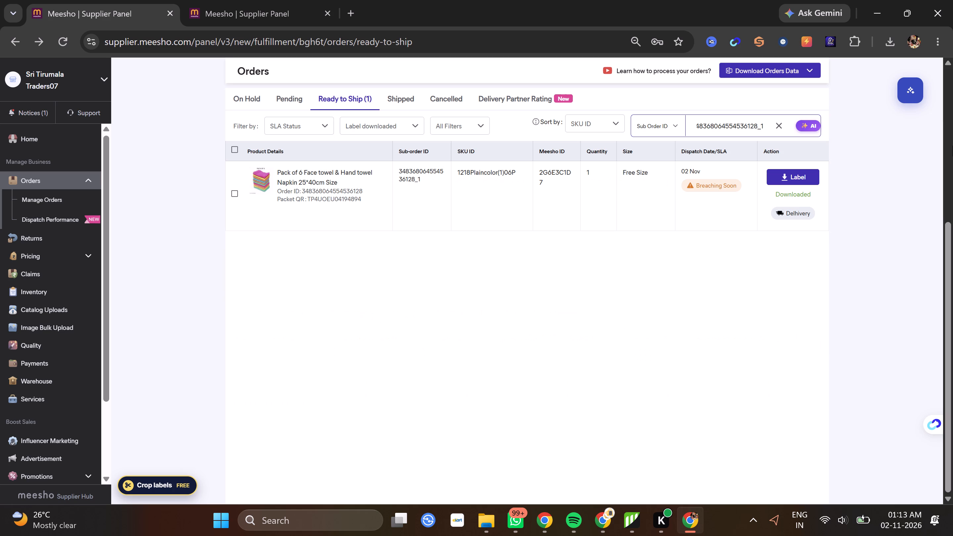
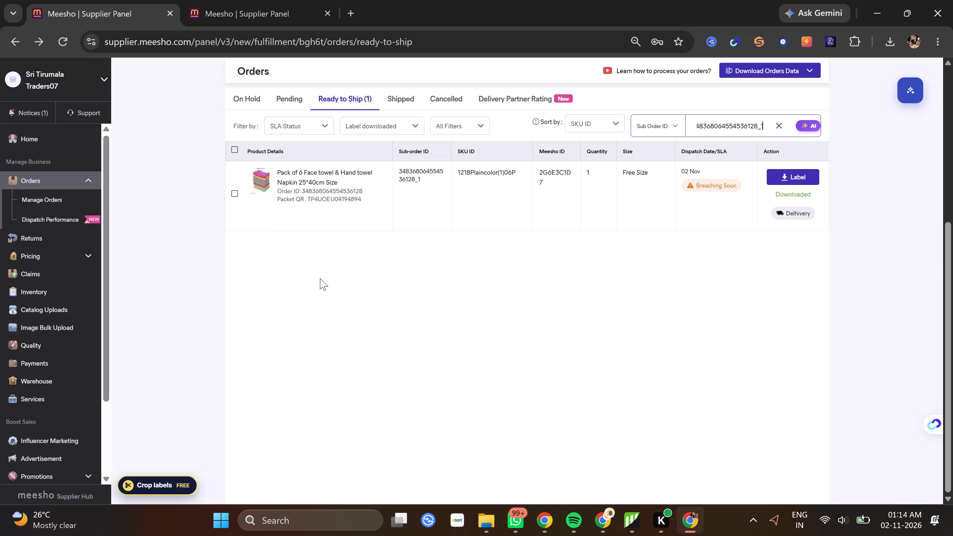
pyautogui.click(268, 0)
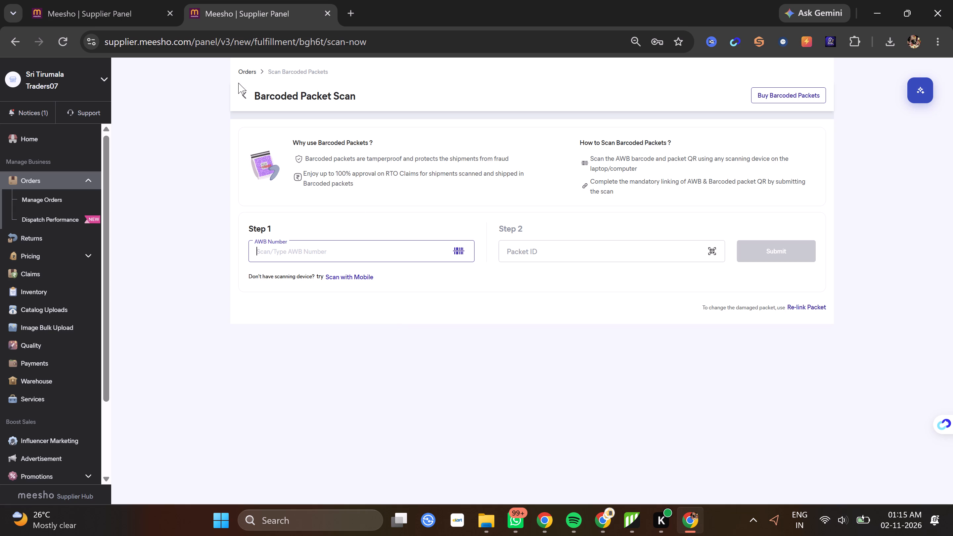
pyautogui.click(54, 43)
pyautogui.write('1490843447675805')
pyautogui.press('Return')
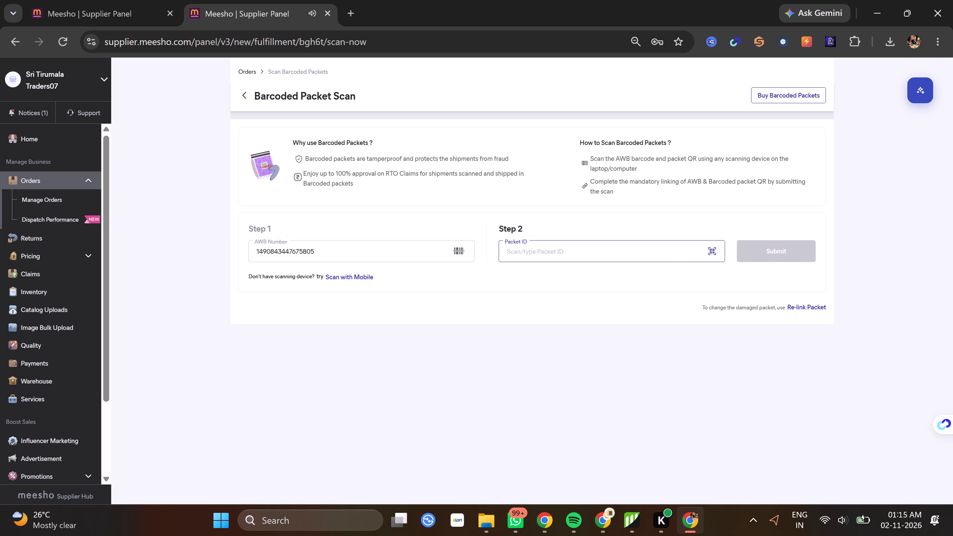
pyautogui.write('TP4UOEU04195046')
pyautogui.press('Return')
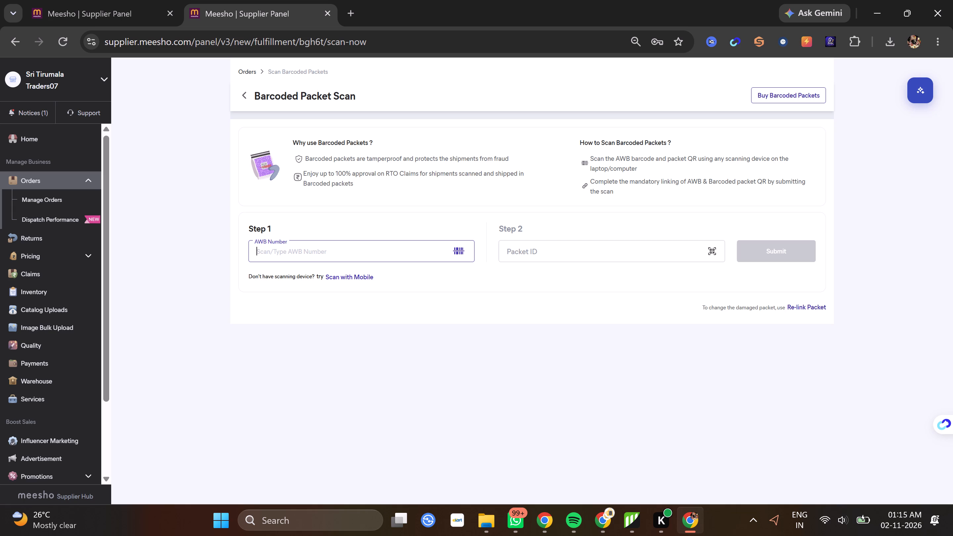
pyautogui.click(114, 0)
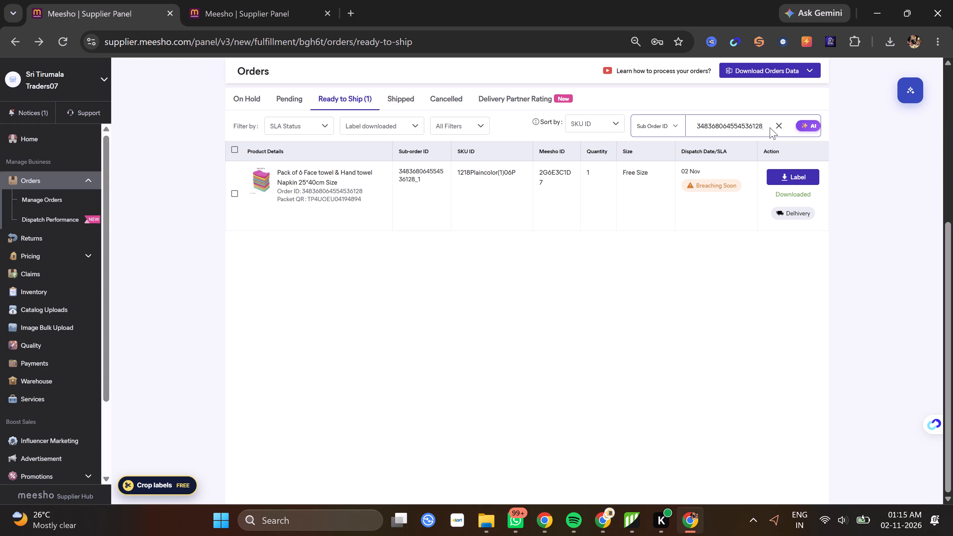
pyautogui.click(777, 123)
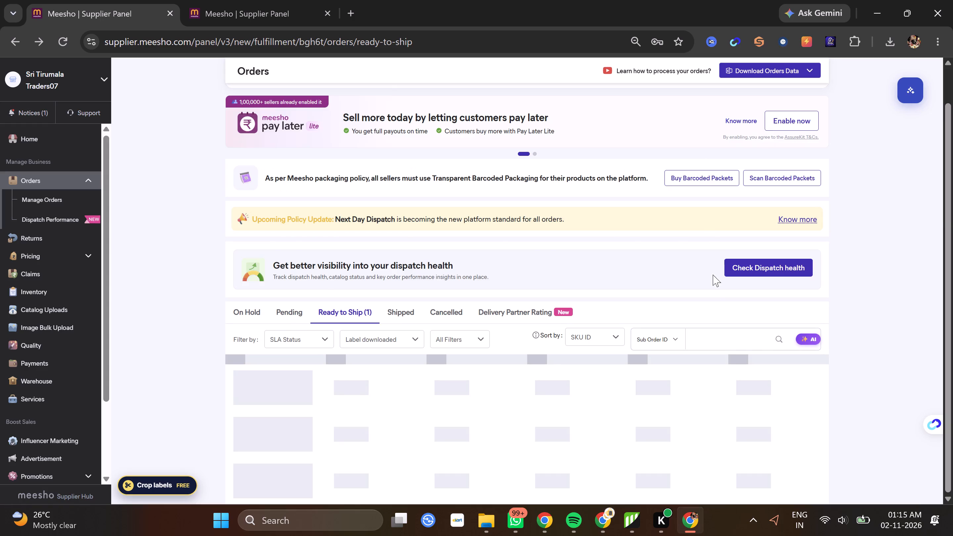
pyautogui.click(734, 126)
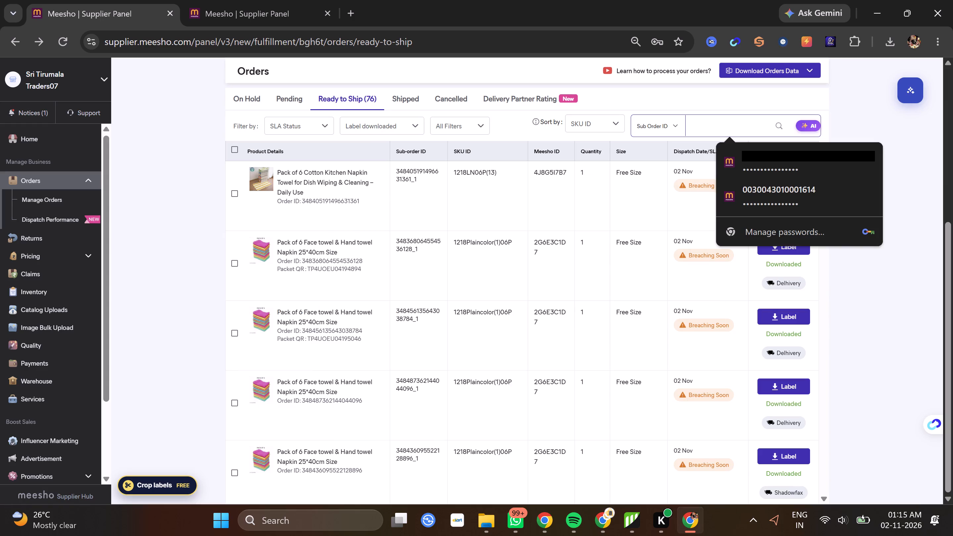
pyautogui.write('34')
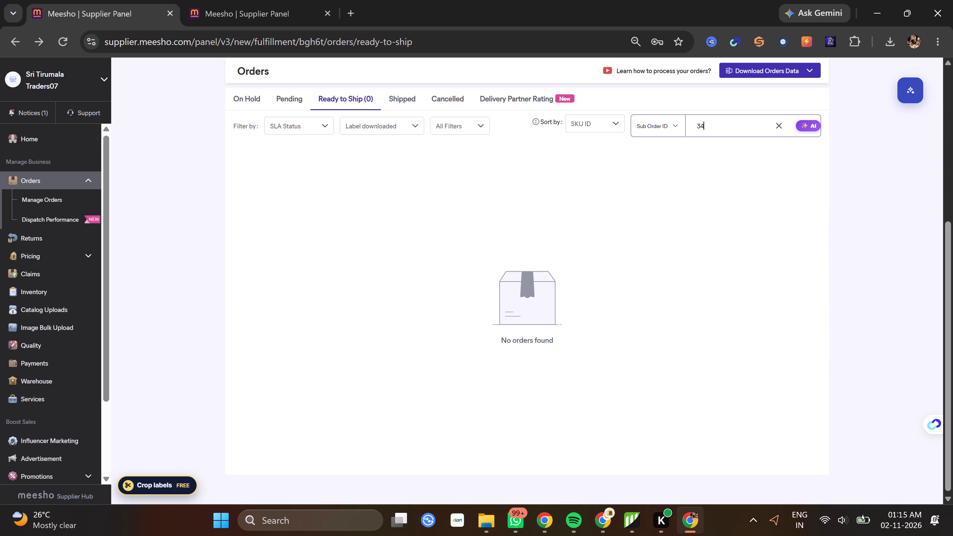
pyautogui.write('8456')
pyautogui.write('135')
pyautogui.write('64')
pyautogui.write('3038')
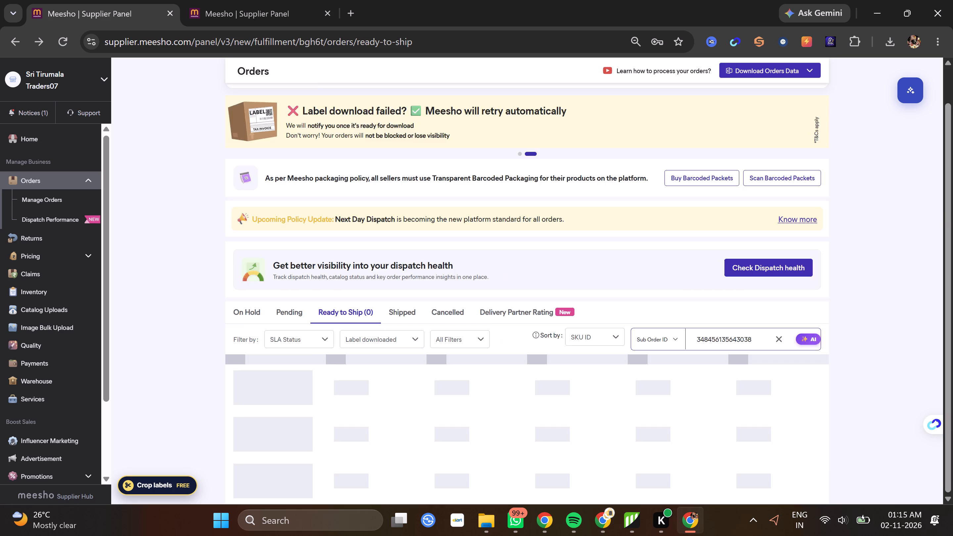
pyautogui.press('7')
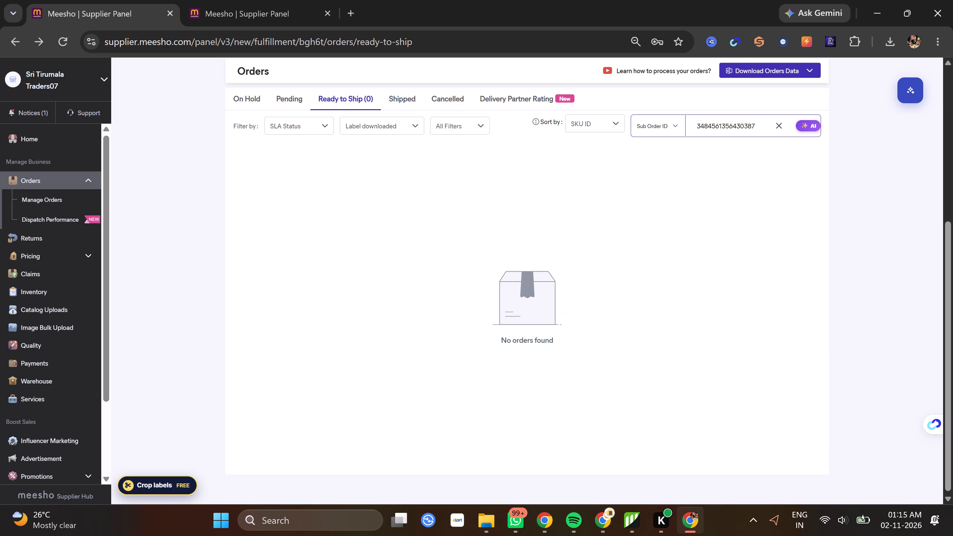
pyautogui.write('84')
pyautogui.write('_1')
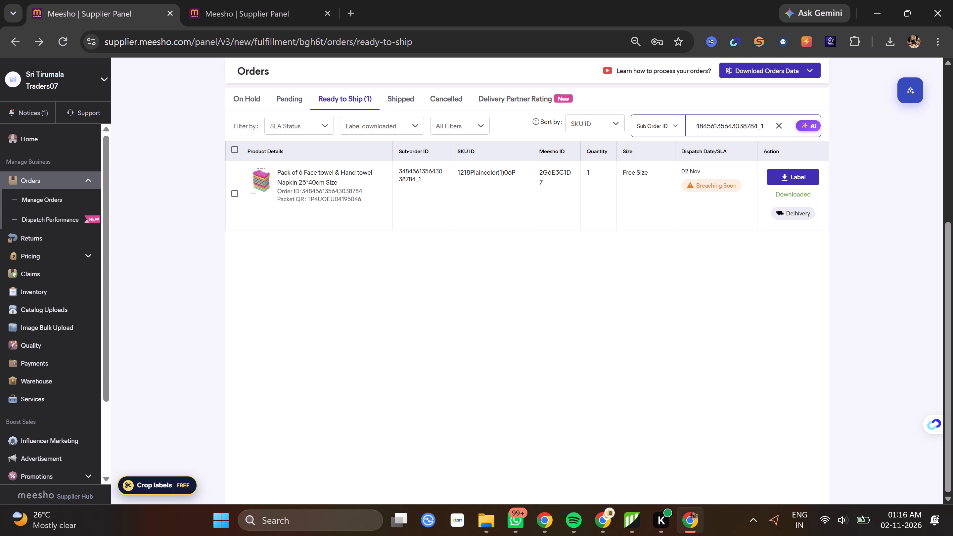
pyautogui.click(709, 304)
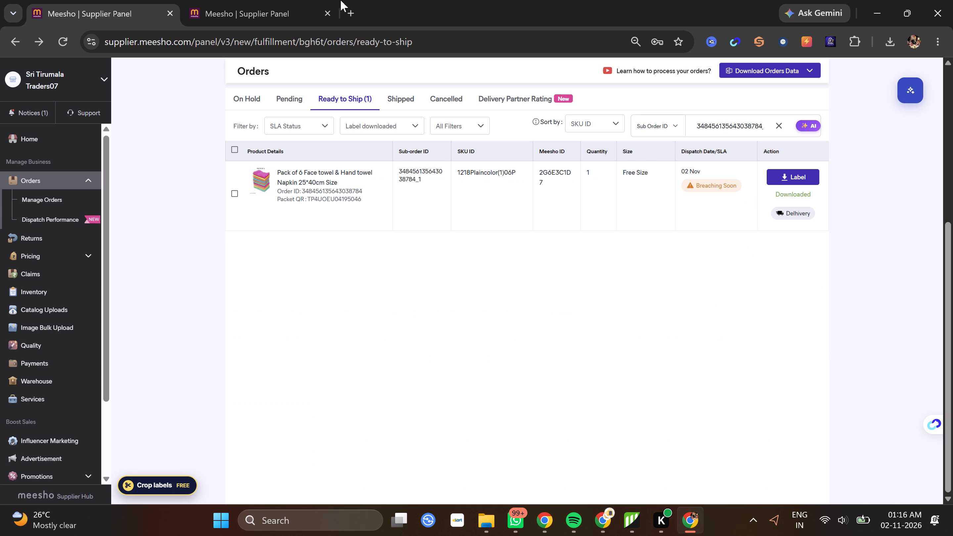
pyautogui.click(238, 0)
pyautogui.click(68, 42)
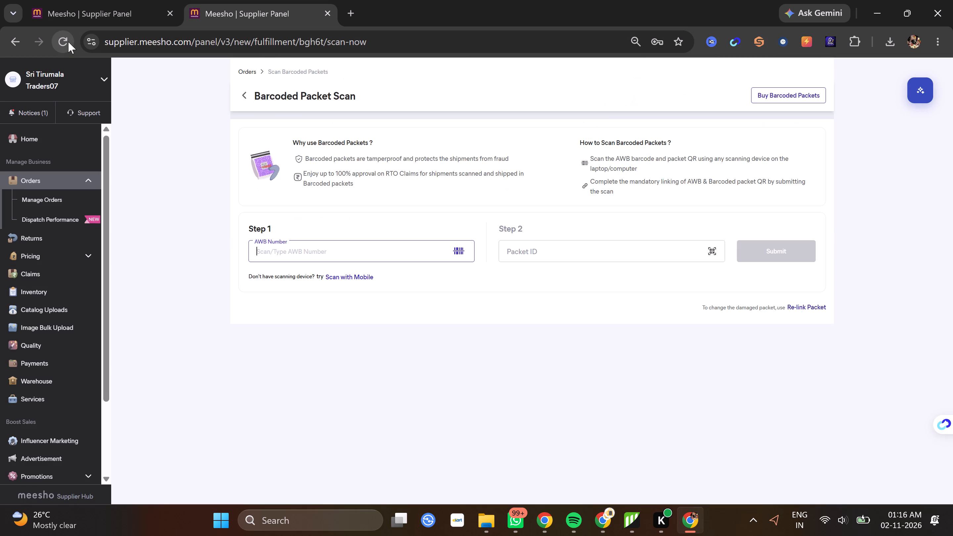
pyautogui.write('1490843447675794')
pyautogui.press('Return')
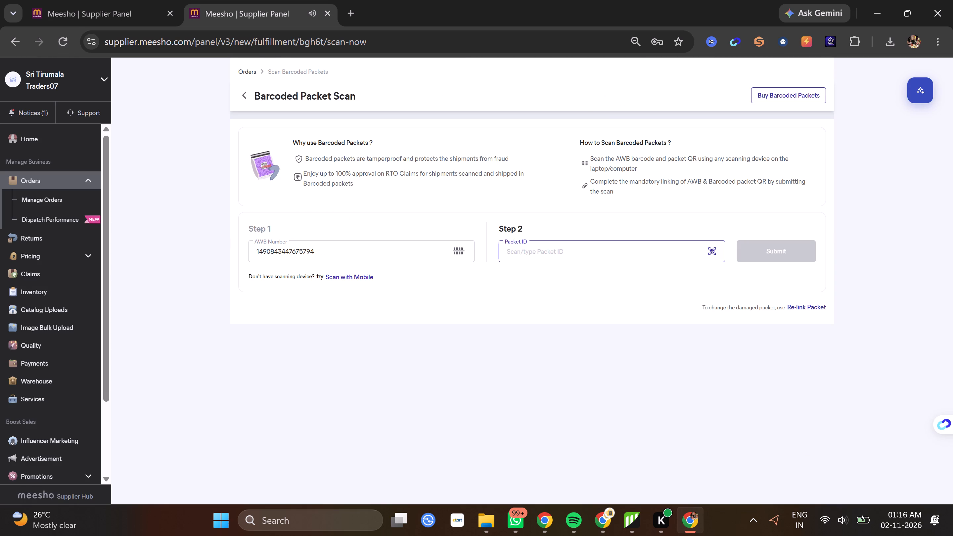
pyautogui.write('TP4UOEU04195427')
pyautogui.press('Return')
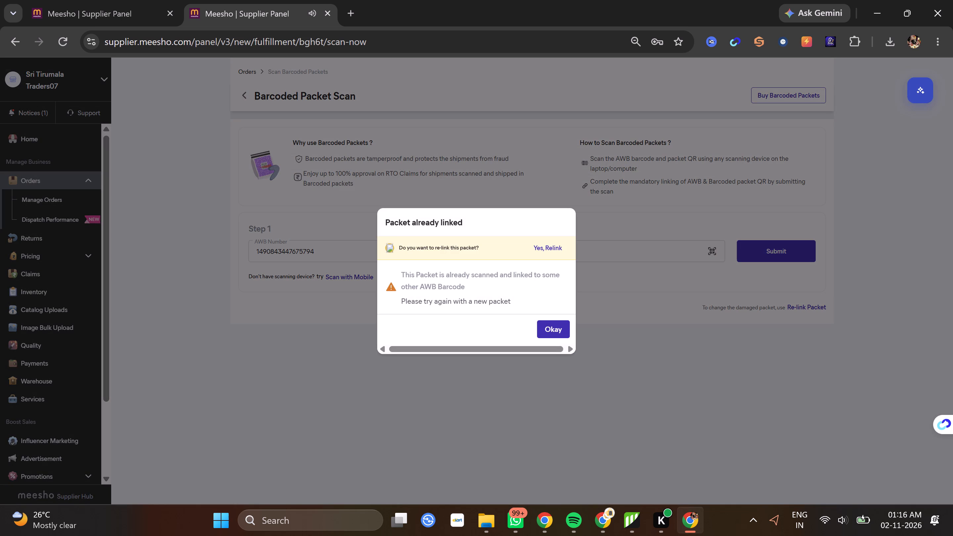
pyautogui.click(566, 247)
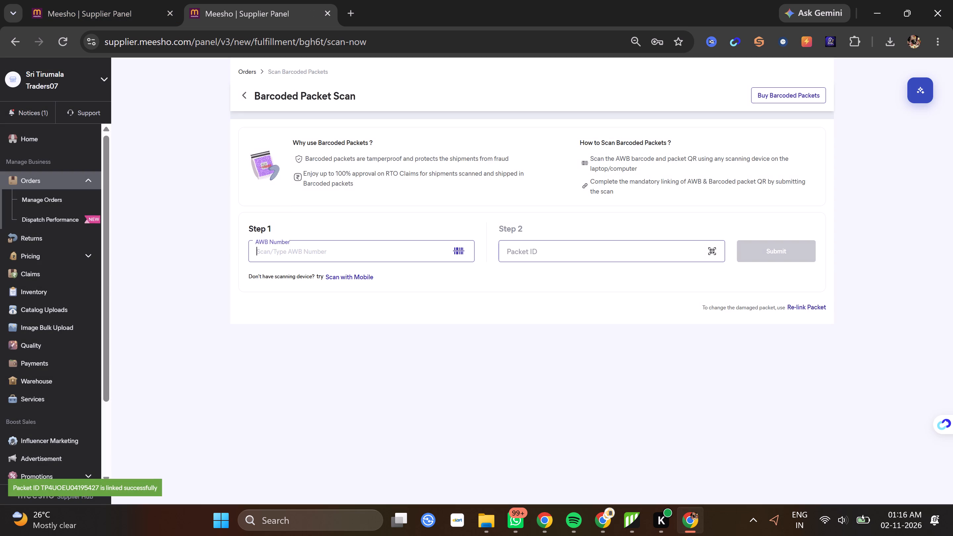
pyautogui.click(92, 6)
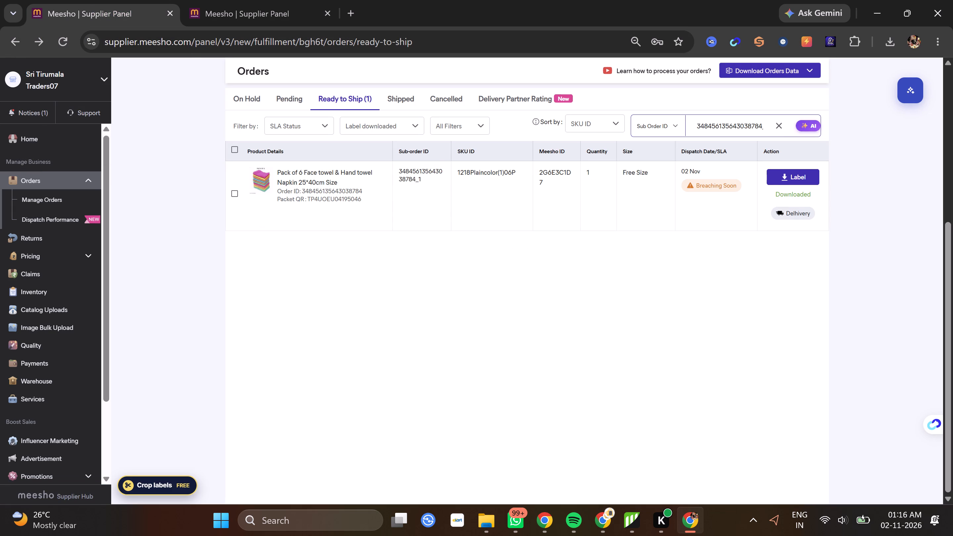
pyautogui.click(783, 127)
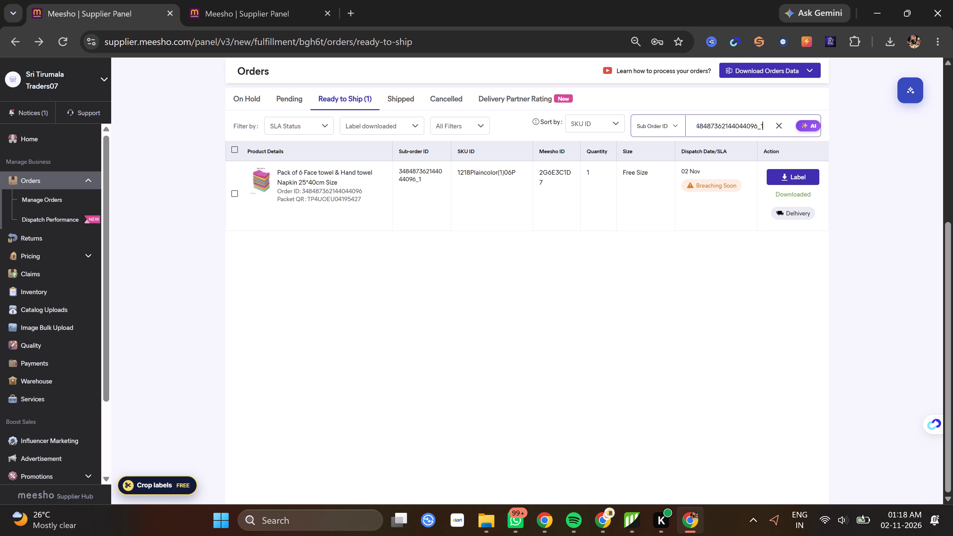
pyautogui.click(249, 0)
pyautogui.click(59, 39)
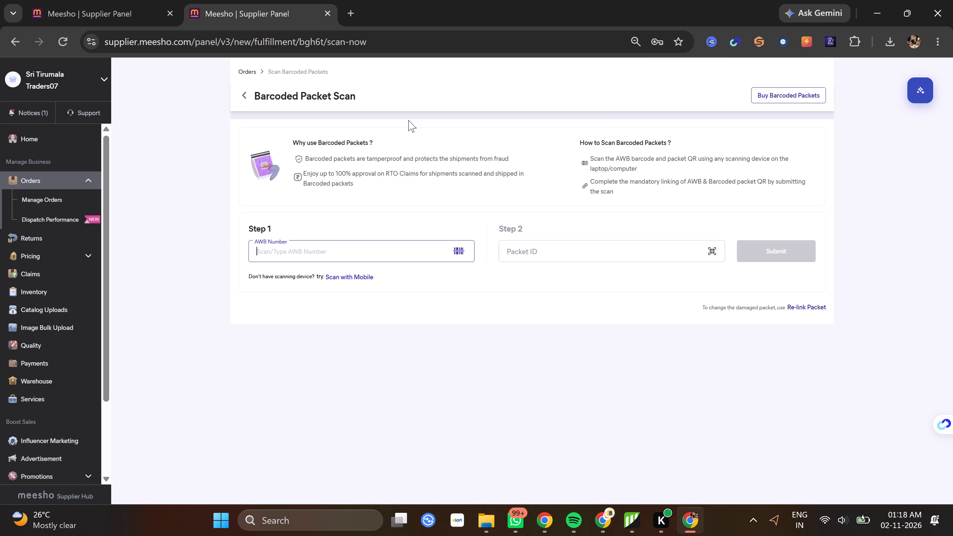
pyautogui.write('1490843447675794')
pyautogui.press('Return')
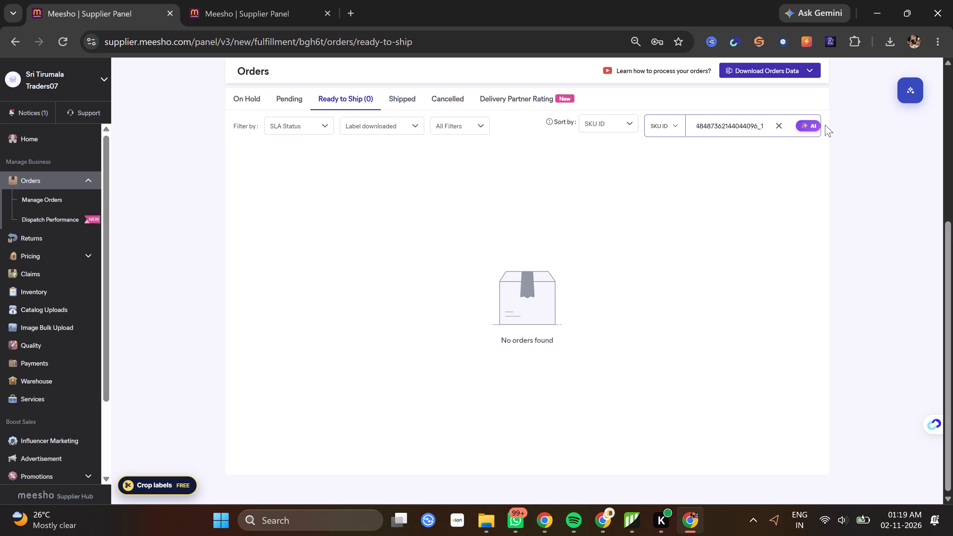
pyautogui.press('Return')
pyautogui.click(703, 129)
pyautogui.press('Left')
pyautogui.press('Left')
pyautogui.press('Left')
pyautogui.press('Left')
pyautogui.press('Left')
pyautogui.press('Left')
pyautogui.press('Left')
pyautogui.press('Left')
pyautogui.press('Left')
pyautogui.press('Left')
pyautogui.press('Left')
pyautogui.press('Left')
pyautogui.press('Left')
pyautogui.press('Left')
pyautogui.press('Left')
pyautogui.click(662, 123)
pyautogui.click(659, 191)
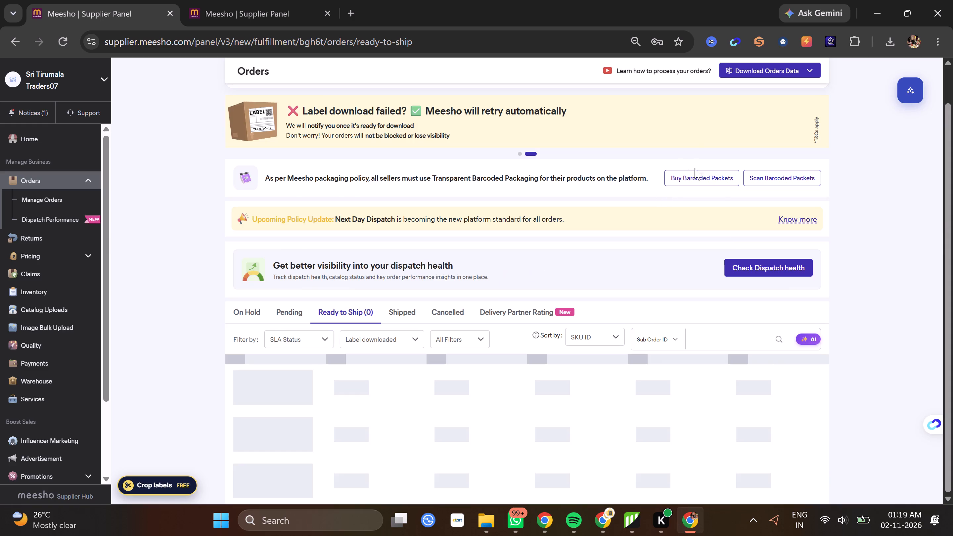
pyautogui.click(721, 128)
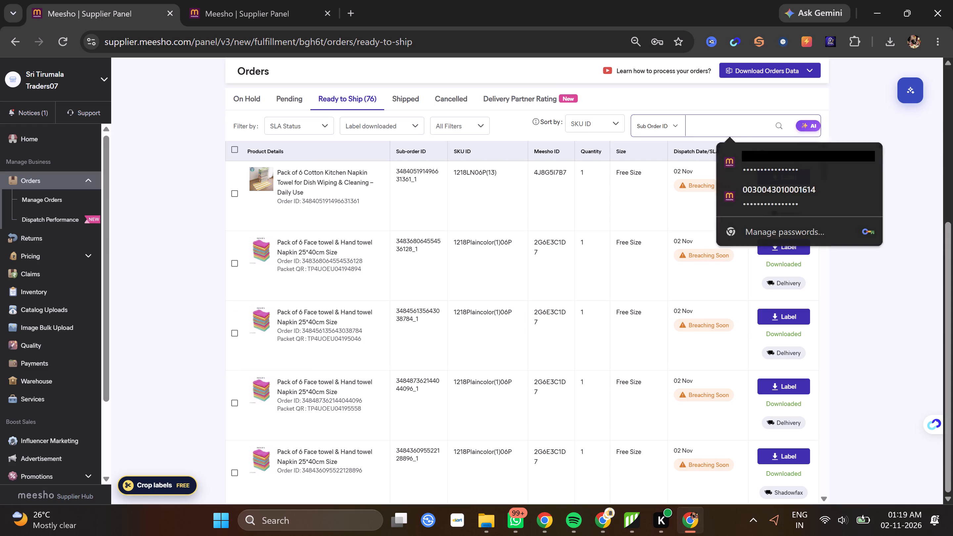
pyautogui.hotkey('ctrl', 'v')
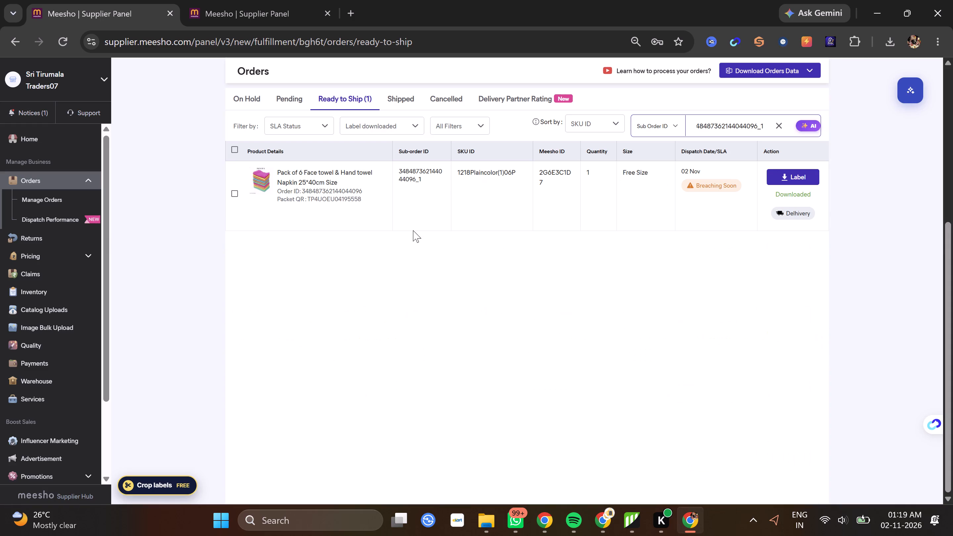
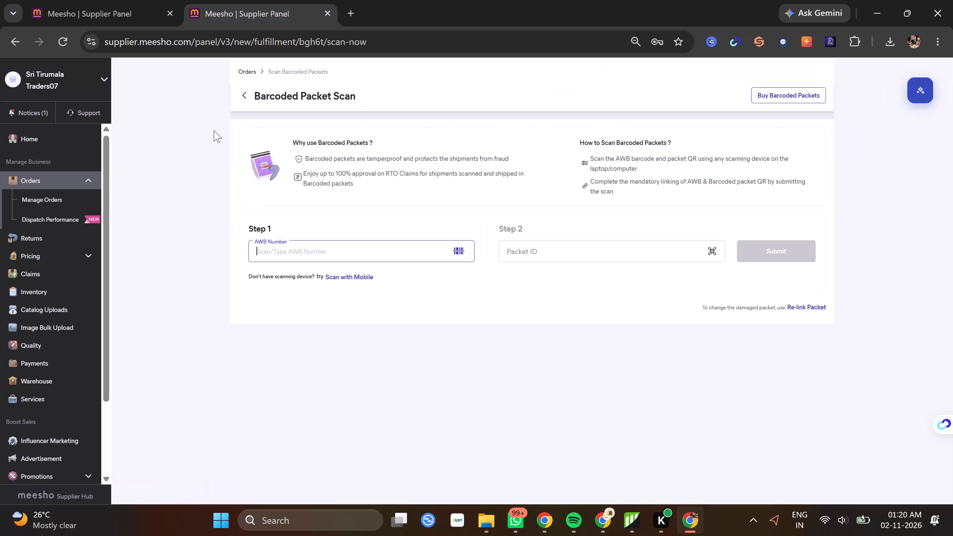
pyautogui.click(62, 42)
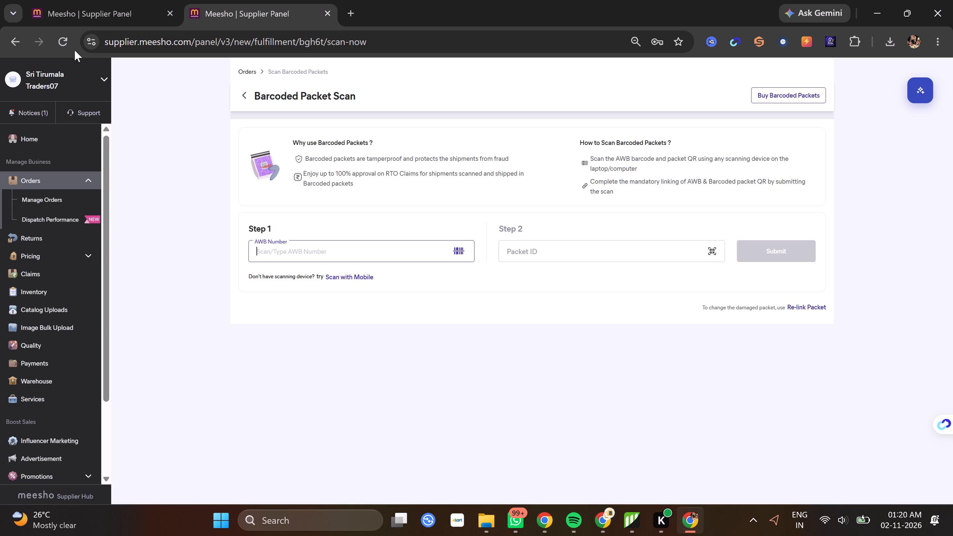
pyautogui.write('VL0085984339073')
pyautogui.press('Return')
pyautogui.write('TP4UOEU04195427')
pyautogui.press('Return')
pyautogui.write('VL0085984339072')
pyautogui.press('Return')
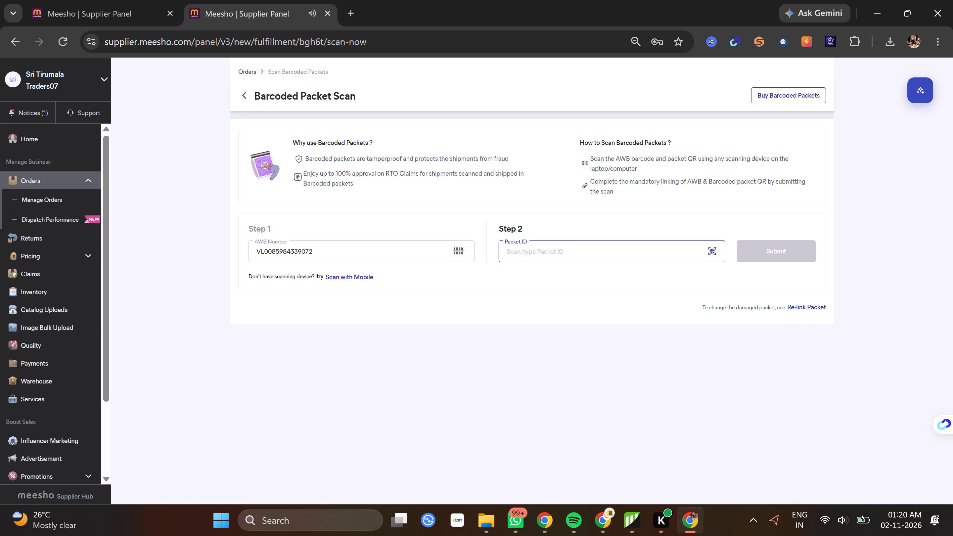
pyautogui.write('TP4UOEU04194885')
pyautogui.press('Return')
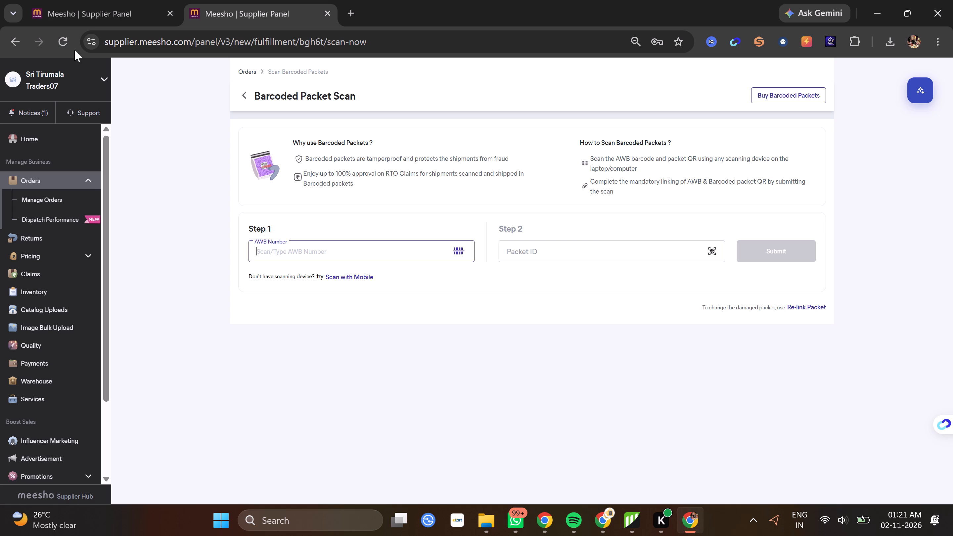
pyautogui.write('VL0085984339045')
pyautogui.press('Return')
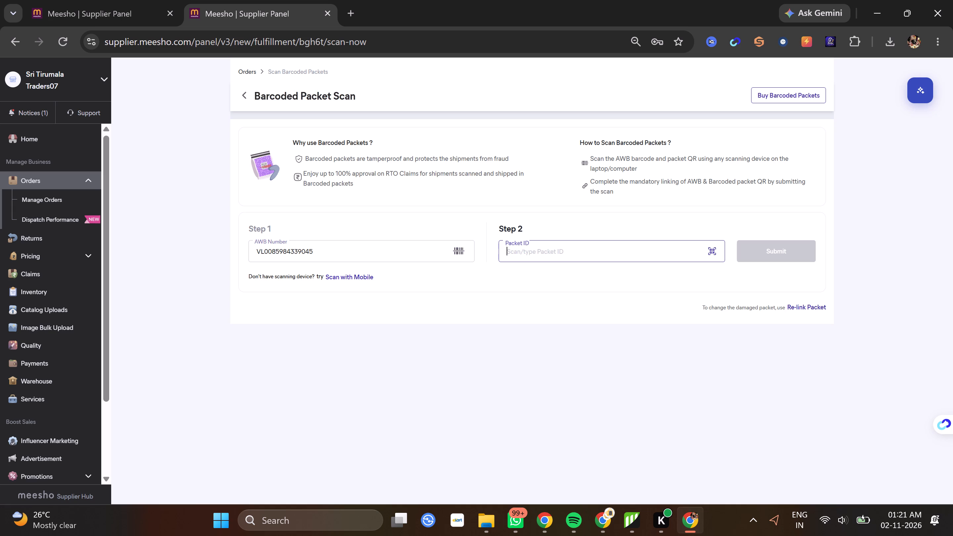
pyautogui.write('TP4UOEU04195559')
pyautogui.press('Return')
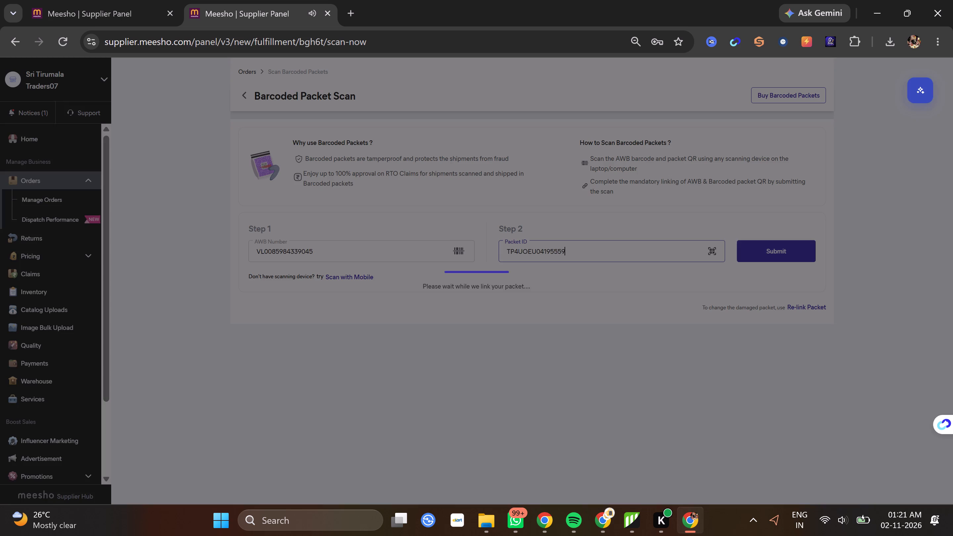
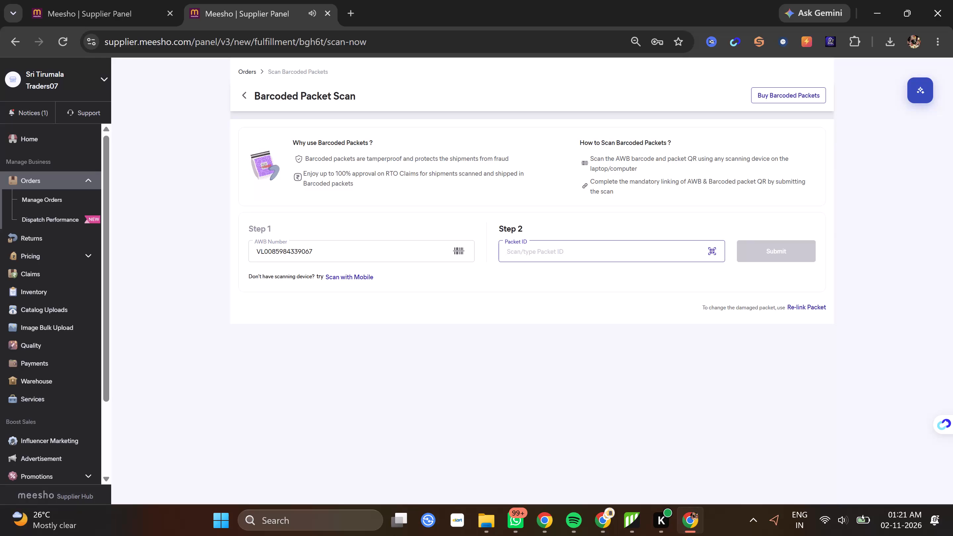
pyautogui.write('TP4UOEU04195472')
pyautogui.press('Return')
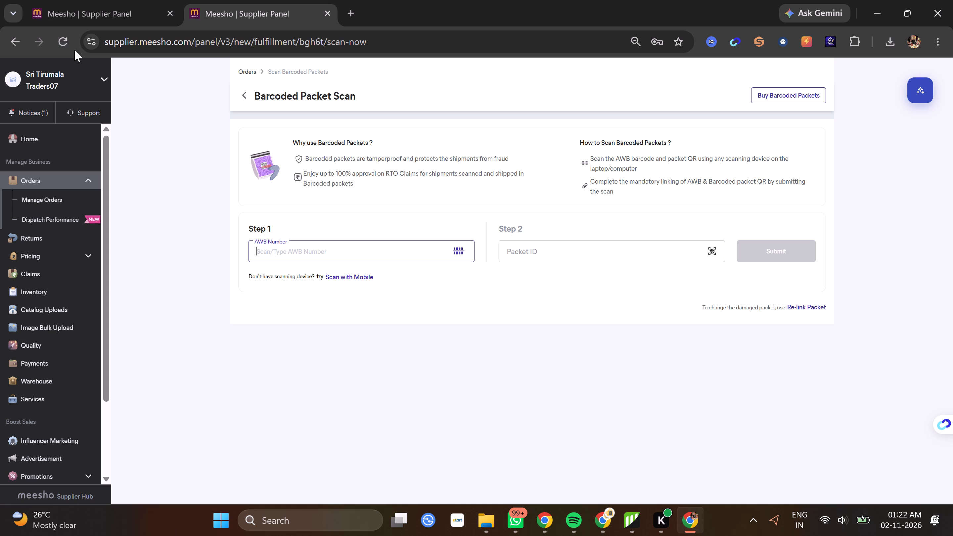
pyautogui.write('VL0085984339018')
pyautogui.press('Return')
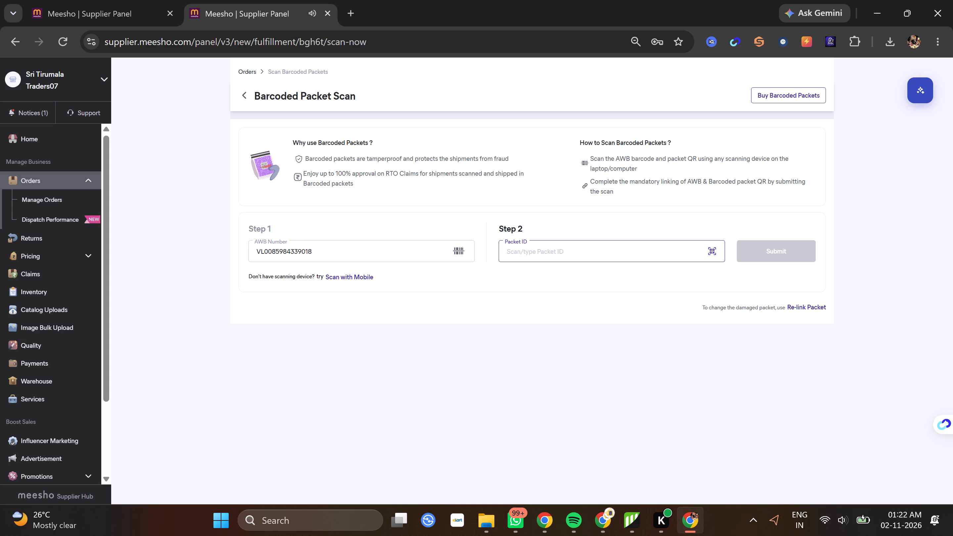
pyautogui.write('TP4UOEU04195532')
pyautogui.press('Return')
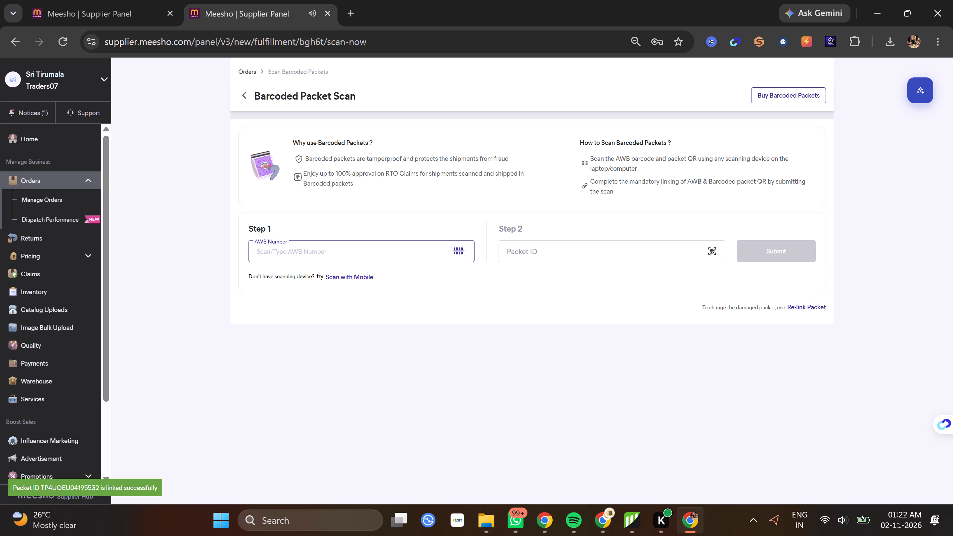
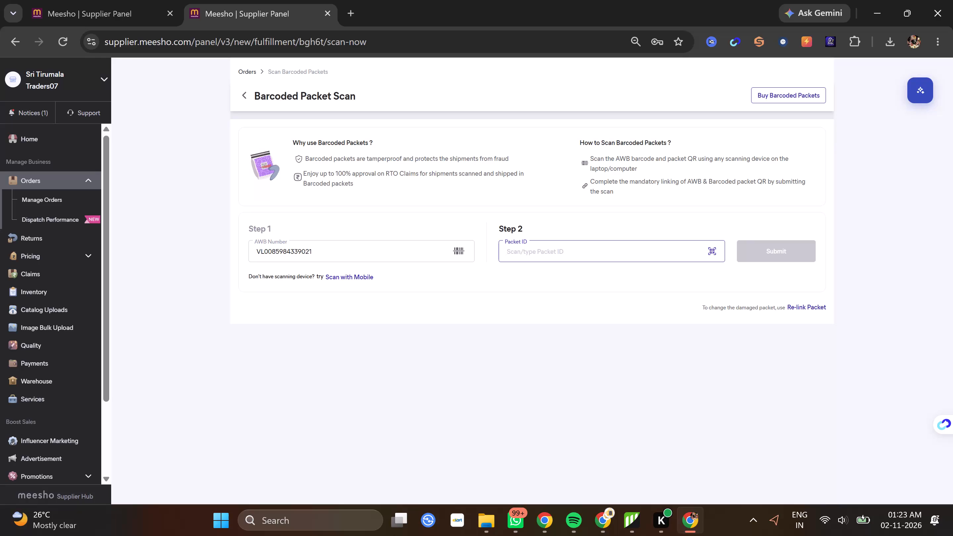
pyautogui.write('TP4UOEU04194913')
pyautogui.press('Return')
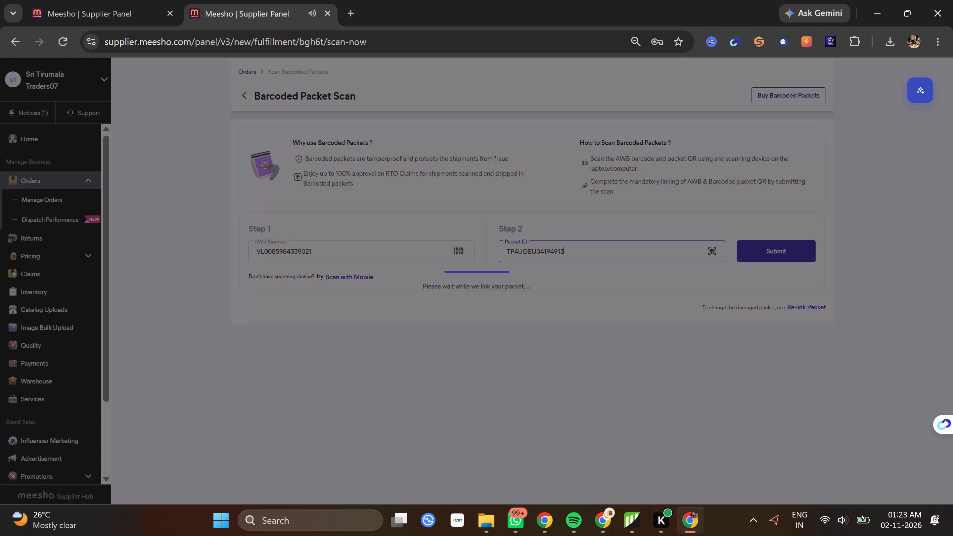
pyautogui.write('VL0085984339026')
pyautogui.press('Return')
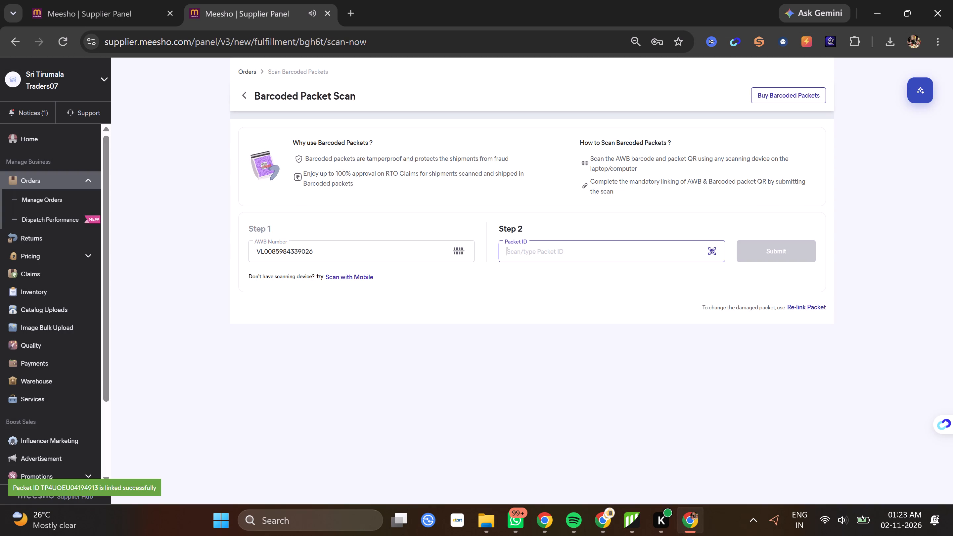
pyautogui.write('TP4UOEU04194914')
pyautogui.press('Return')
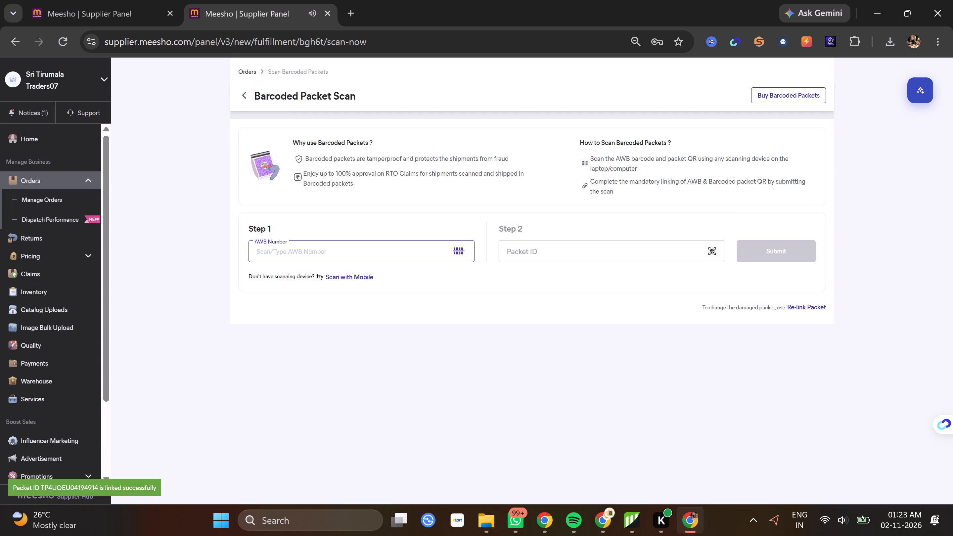